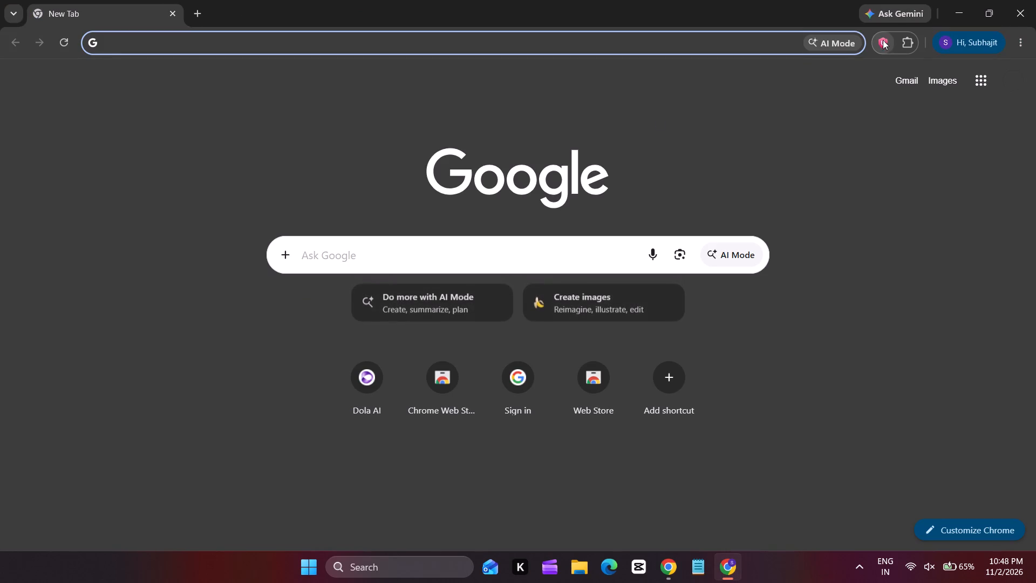
Connect the Urban VPN extension to the Philippines server.
left_click(884, 40)
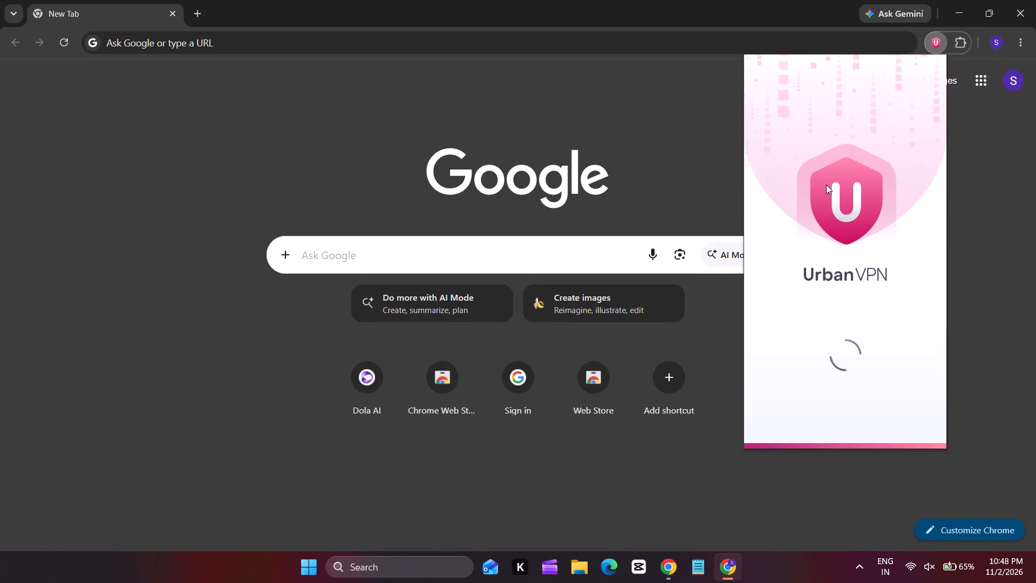
left_click(858, 234)
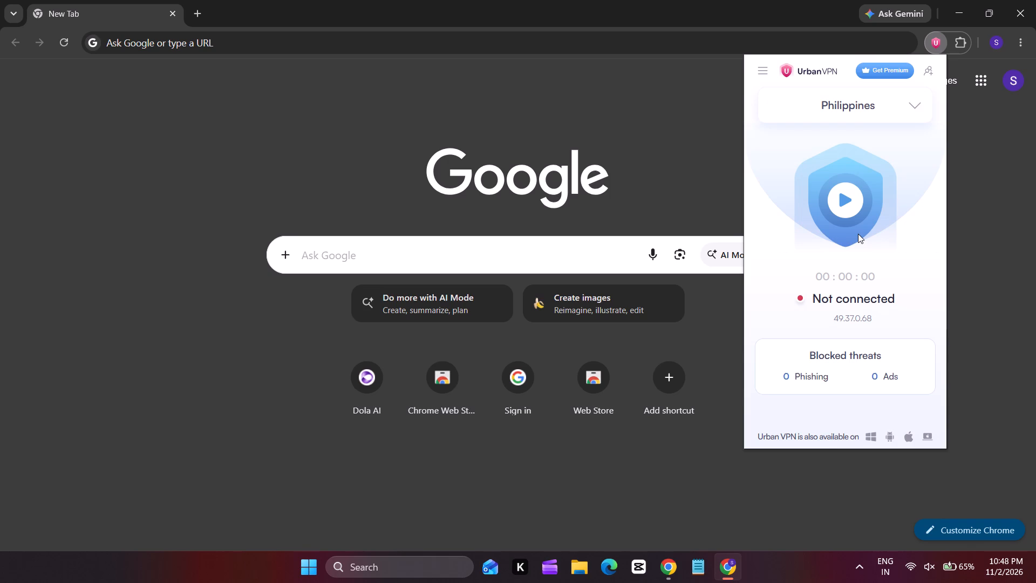
left_click(857, 200)
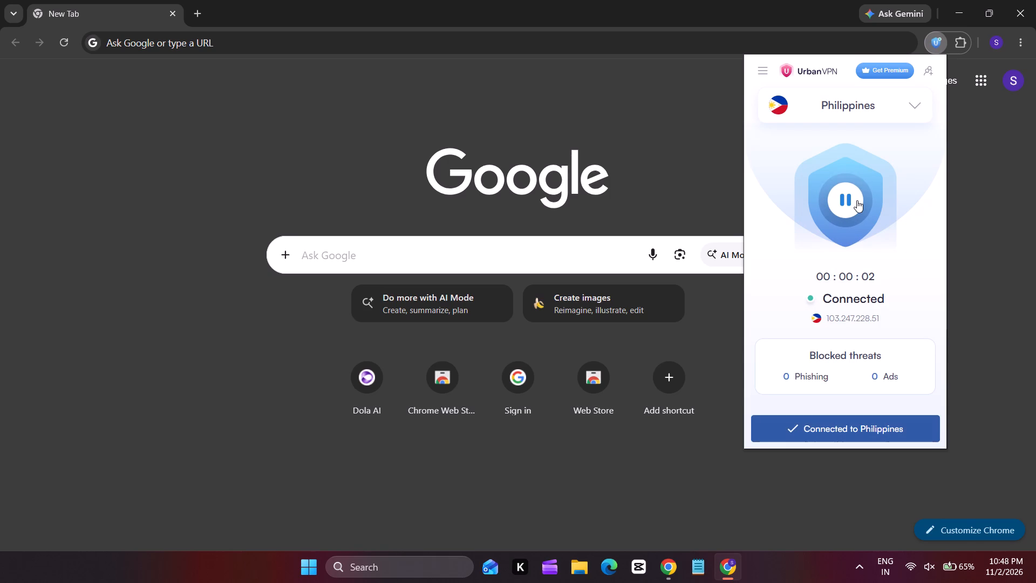
Search Google for "meta suite", visit the Meta Business Suite page and get started to reach the business dashboard.
left_click(589, 258)
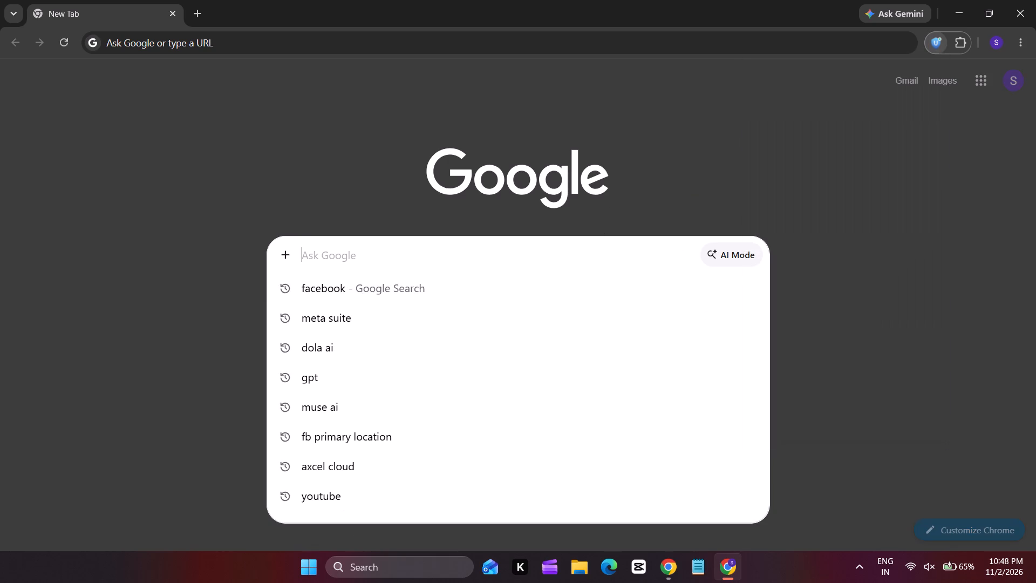
left_click(570, 317)
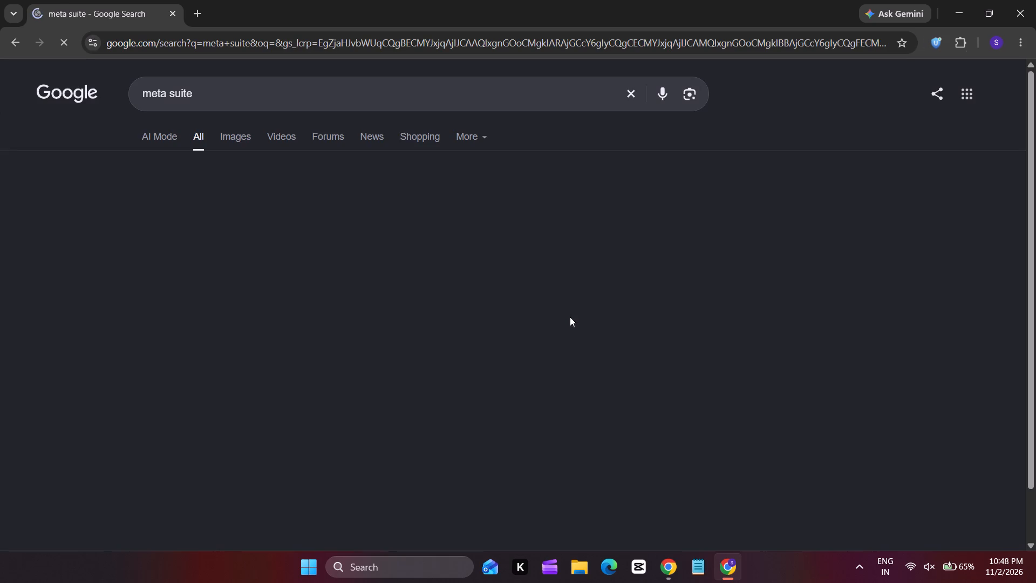
left_click(252, 265)
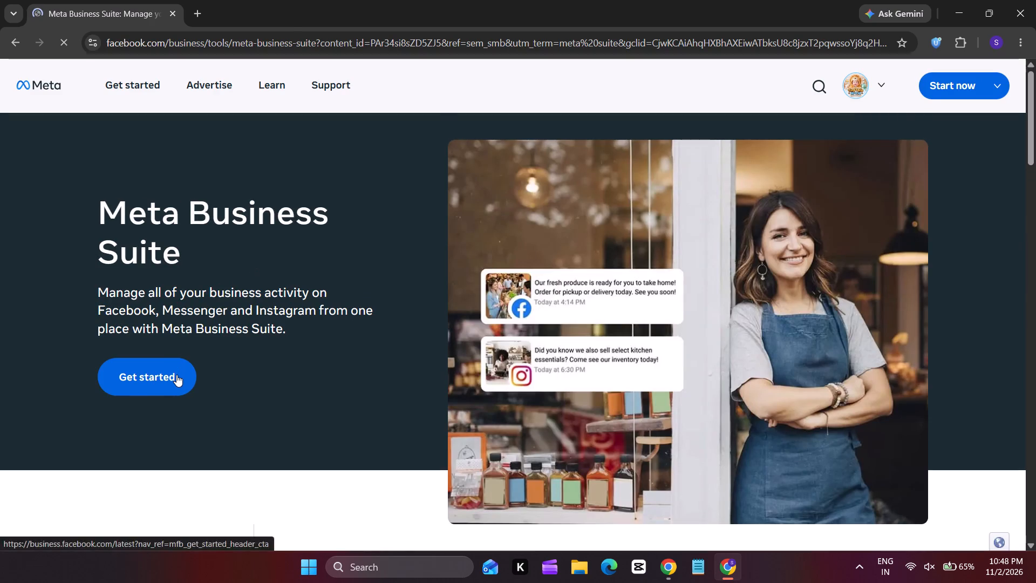
left_click(176, 375)
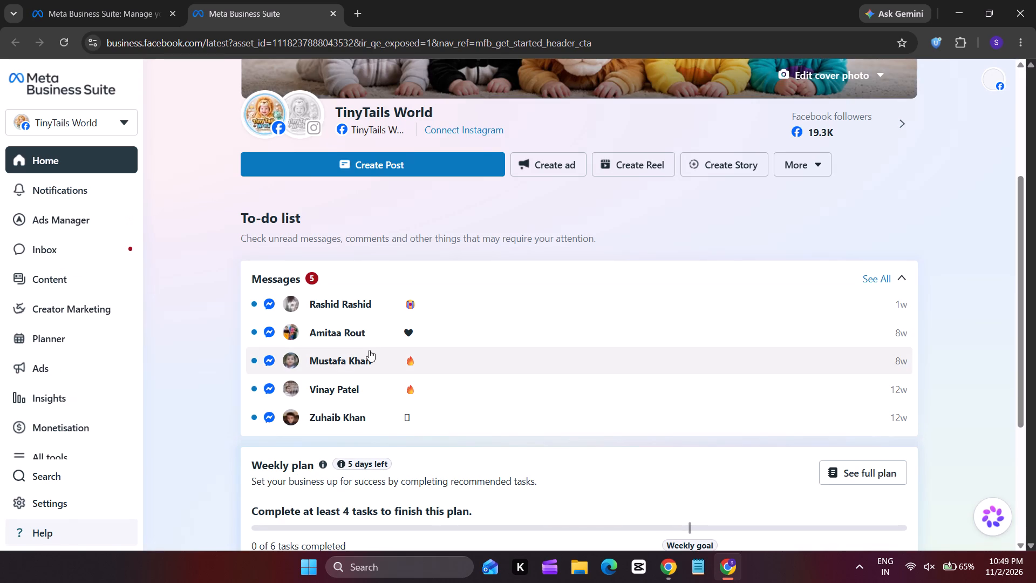
Open the bulk reel upload page for the TinyTails World page.
left_click(808, 168)
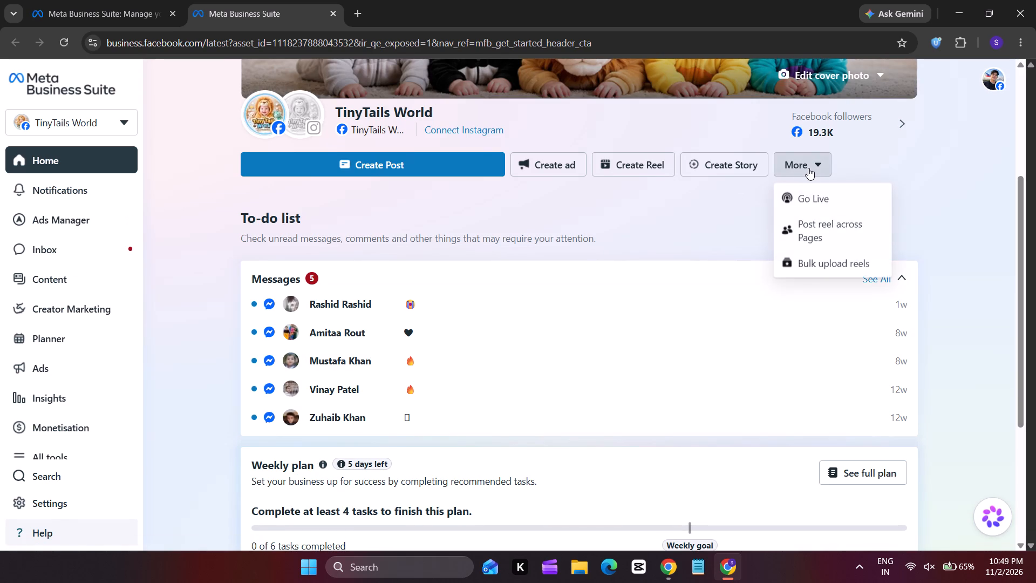
left_click(808, 256)
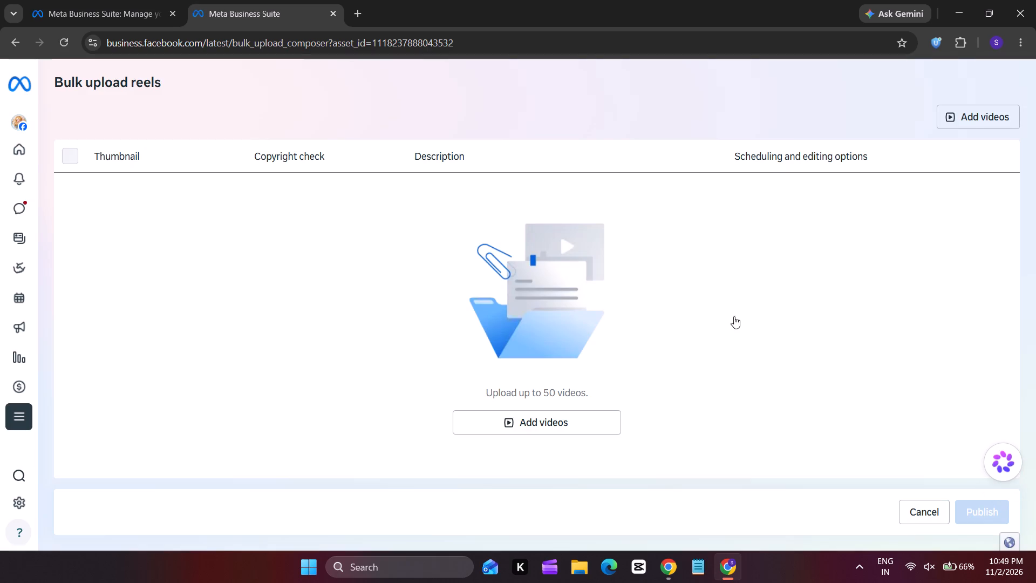
Add the videos DREAM 26 through DREAM 35 to the bulk upload, searching the F: drive for "DREAM".
left_click(591, 418)
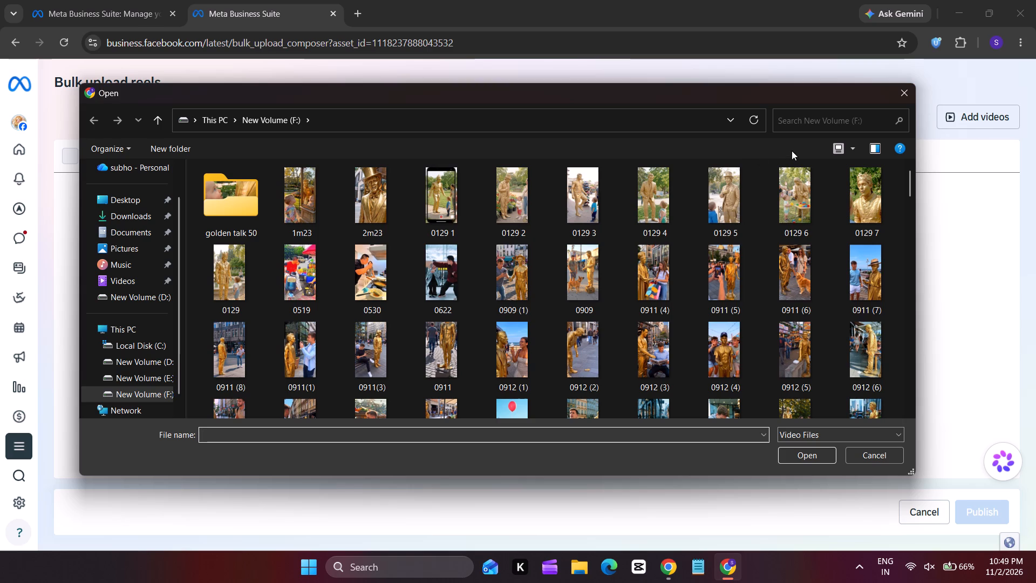
left_click(810, 124)
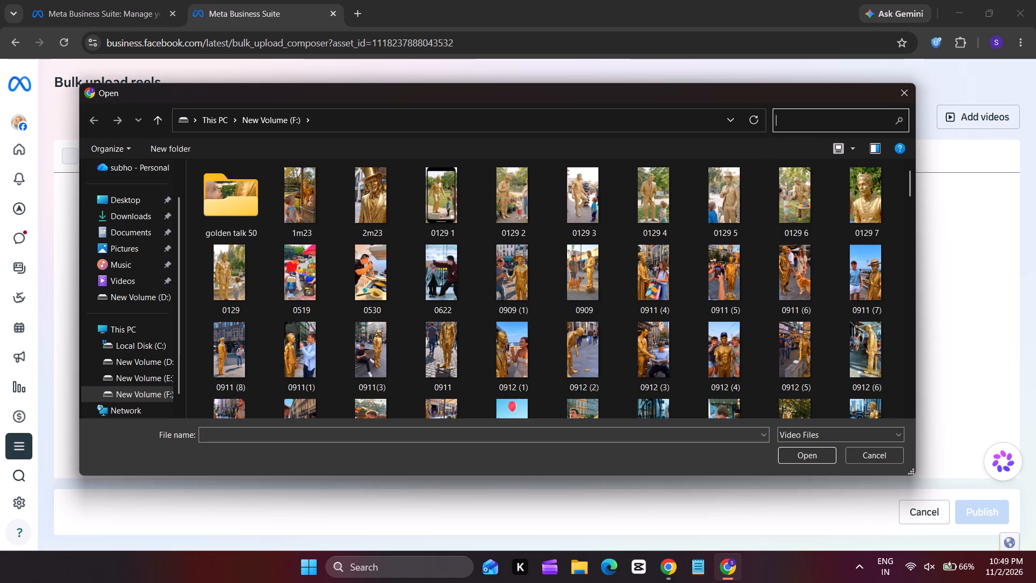
key("ctrl+v")
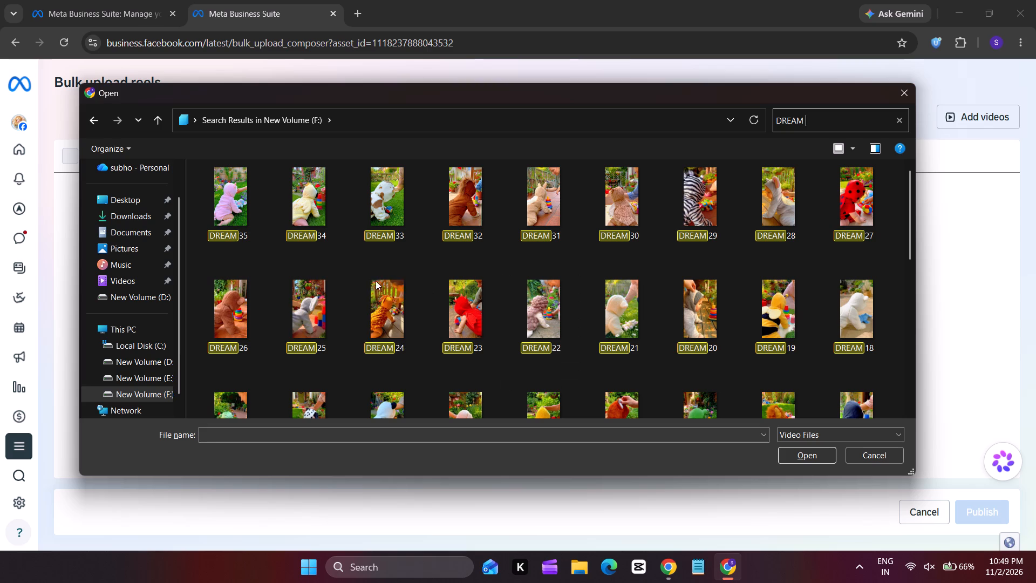
left_click(253, 304)
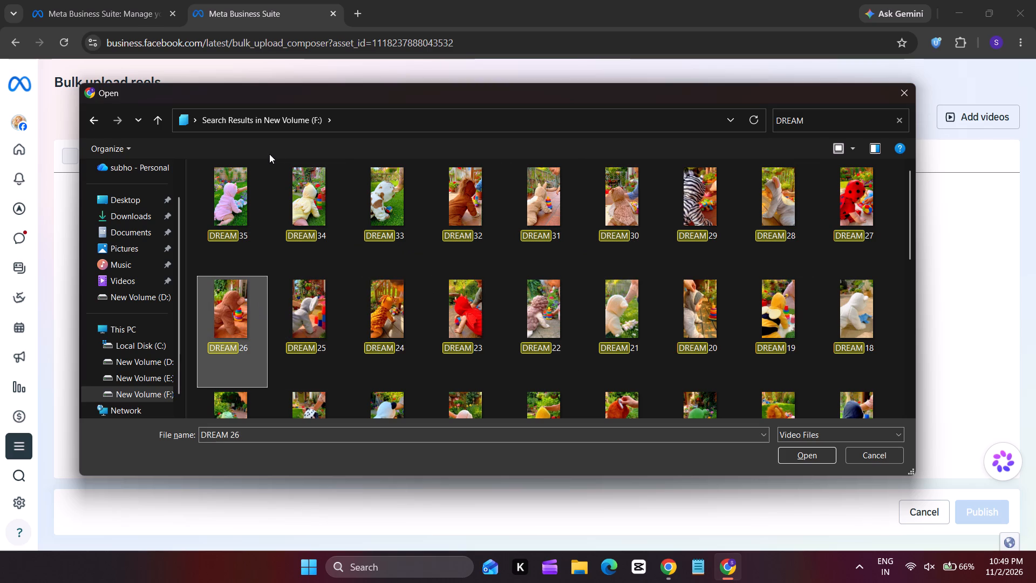
left_click(225, 180, "shift")
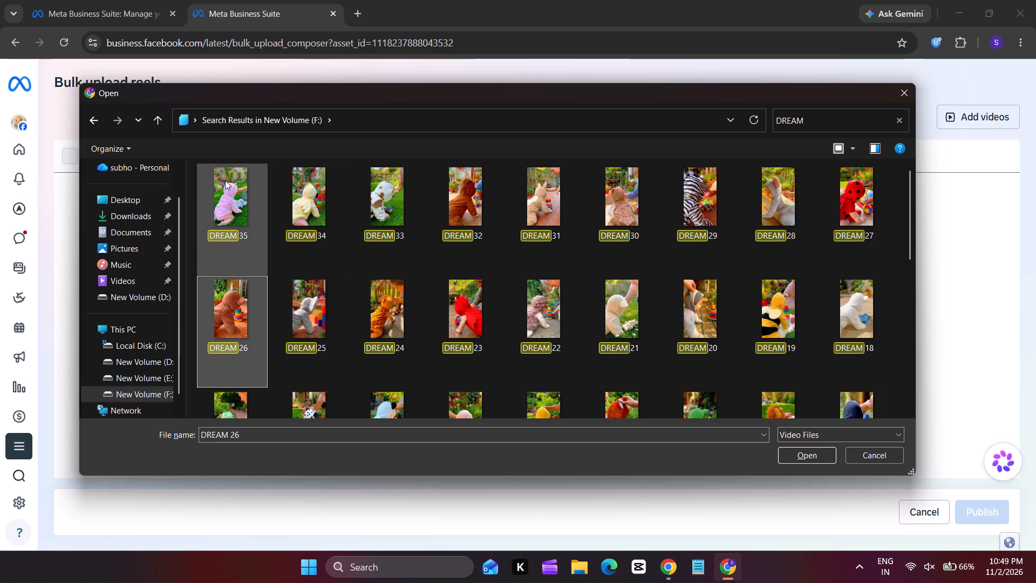
key("Return")
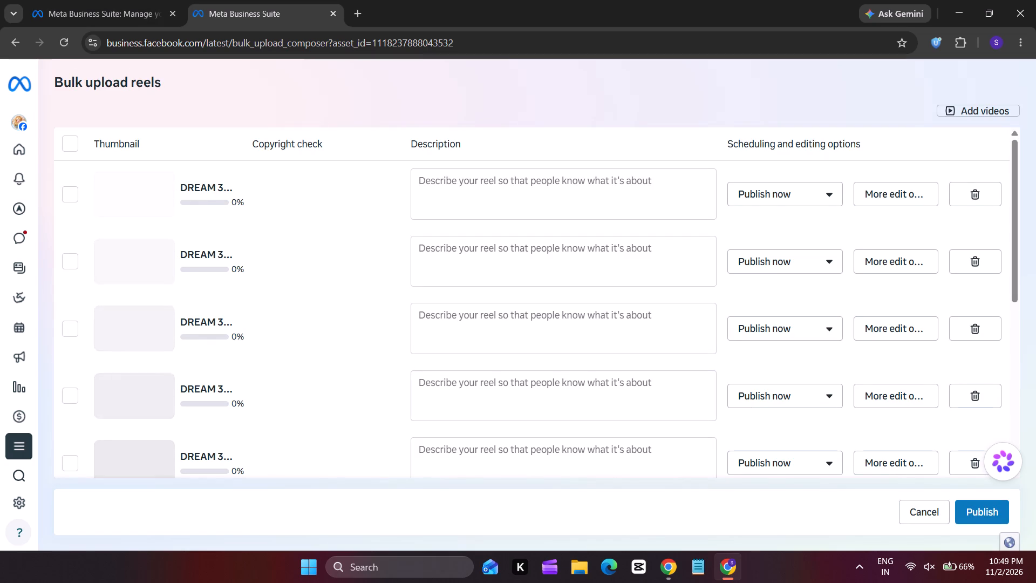
Check the added reels' thumbnails and upload progress throughout the bulk upload list.
scroll(210, 187, "down", 8)
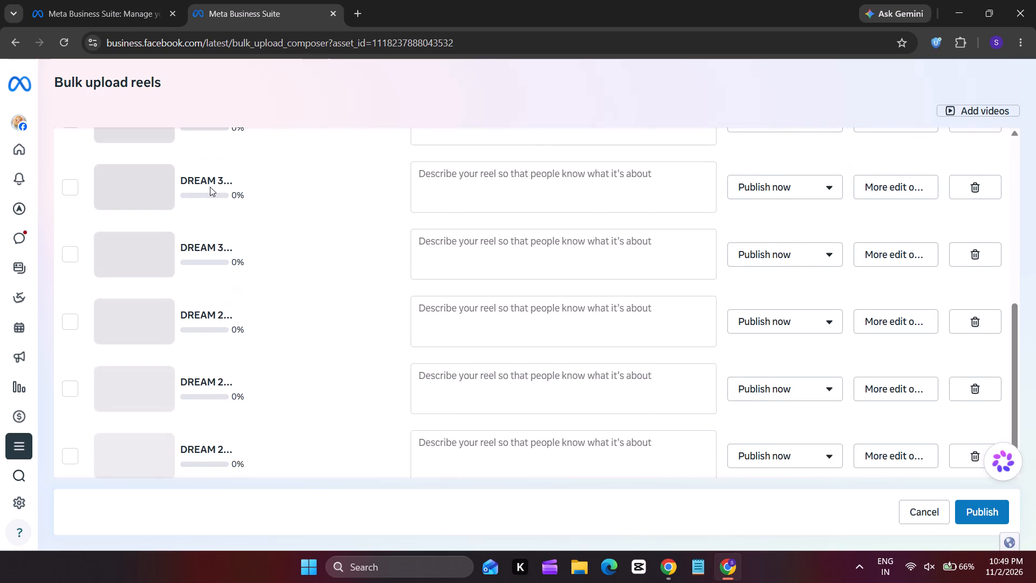
scroll(210, 187, "down", 1)
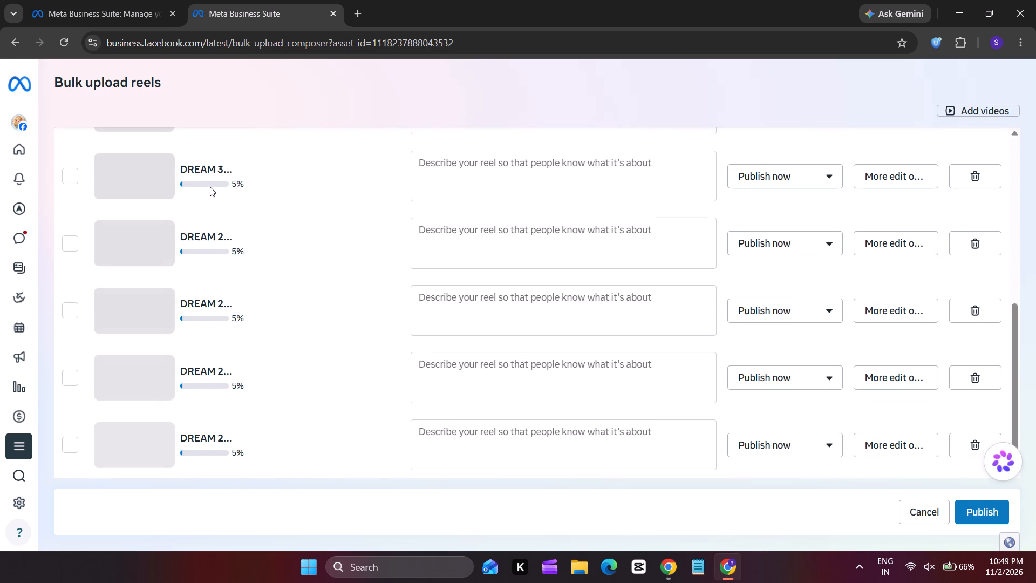
scroll(210, 187, "up", 8)
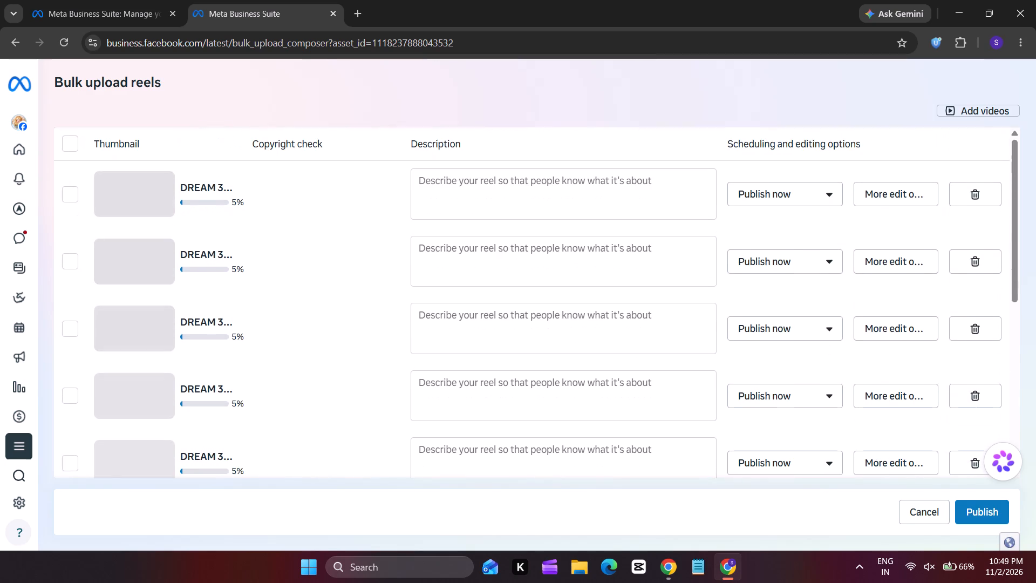
scroll(210, 187, "down", 4)
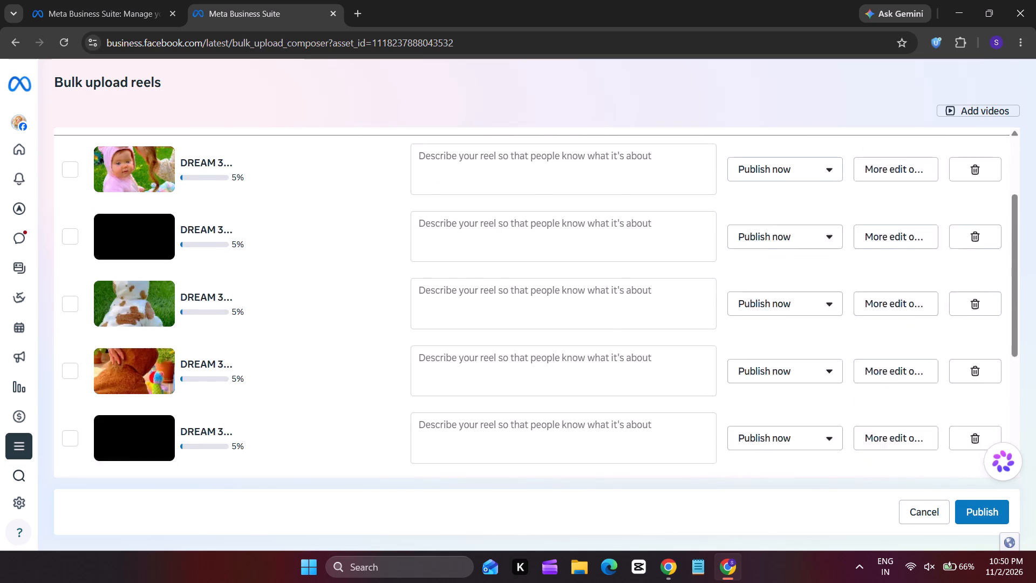
scroll(210, 187, "down", 3)
scroll(210, 187, "up", 5)
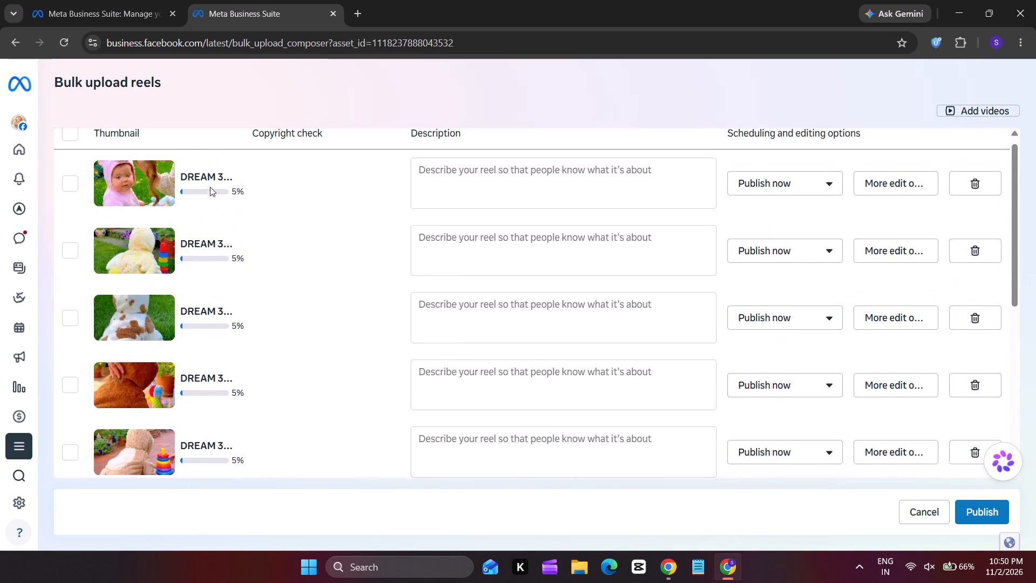
scroll(210, 187, "up", 4)
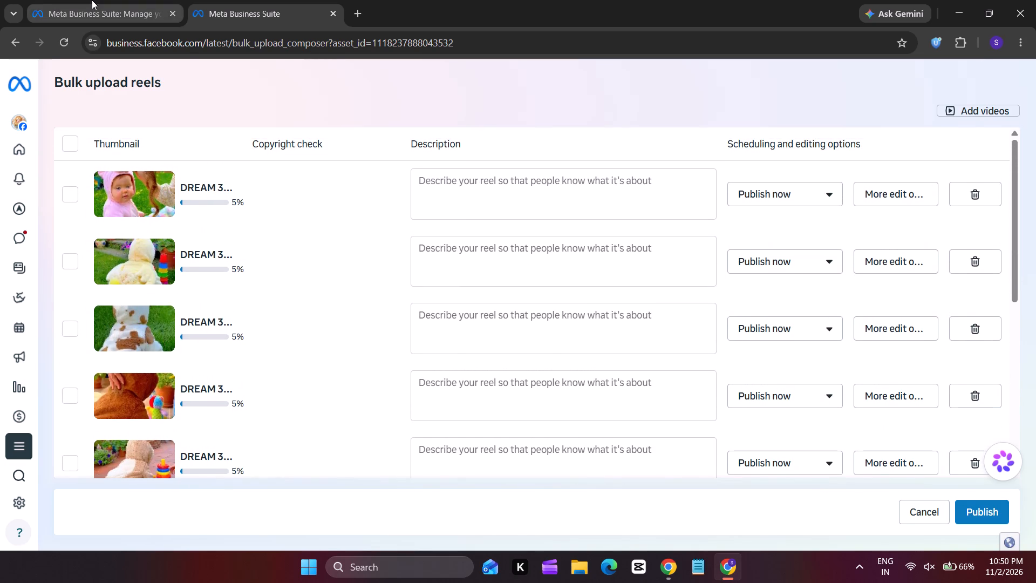
Close the other Meta Business Suite browser tab, keeping the bulk upload page open.
left_click(173, 12)
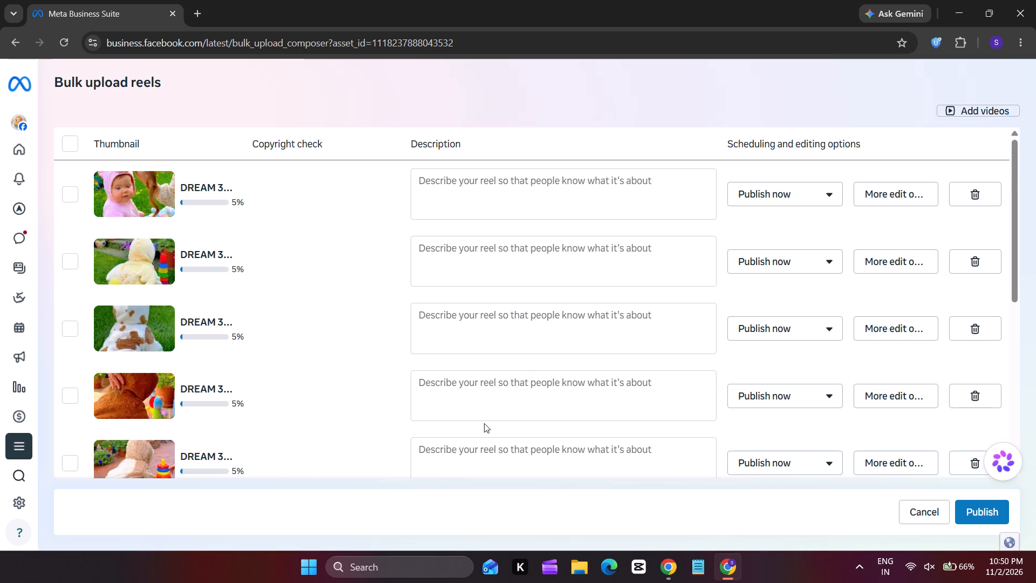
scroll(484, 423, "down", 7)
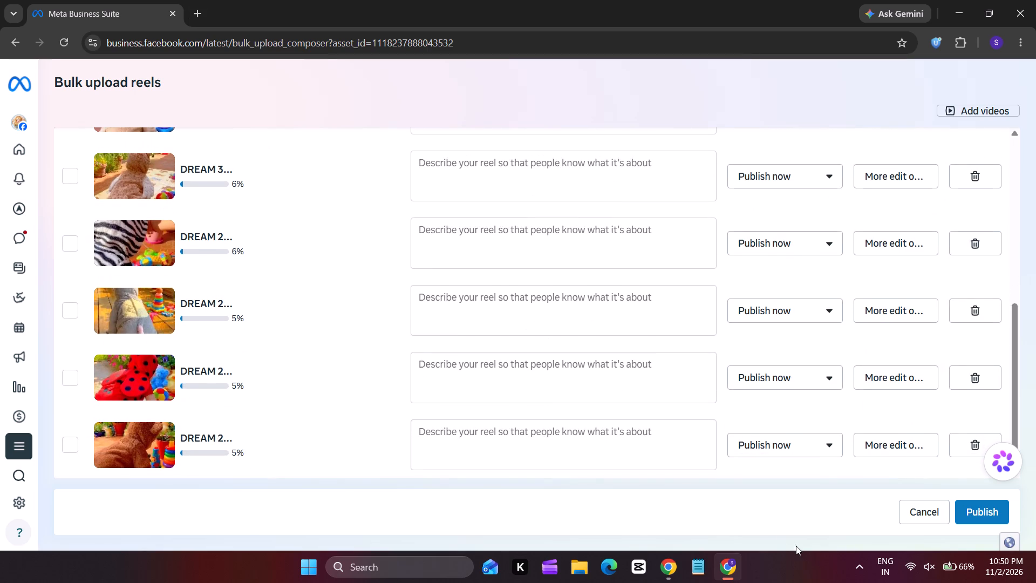
Lower the laptop's screen brightness slightly and return to the bulk upload page.
left_click(936, 573)
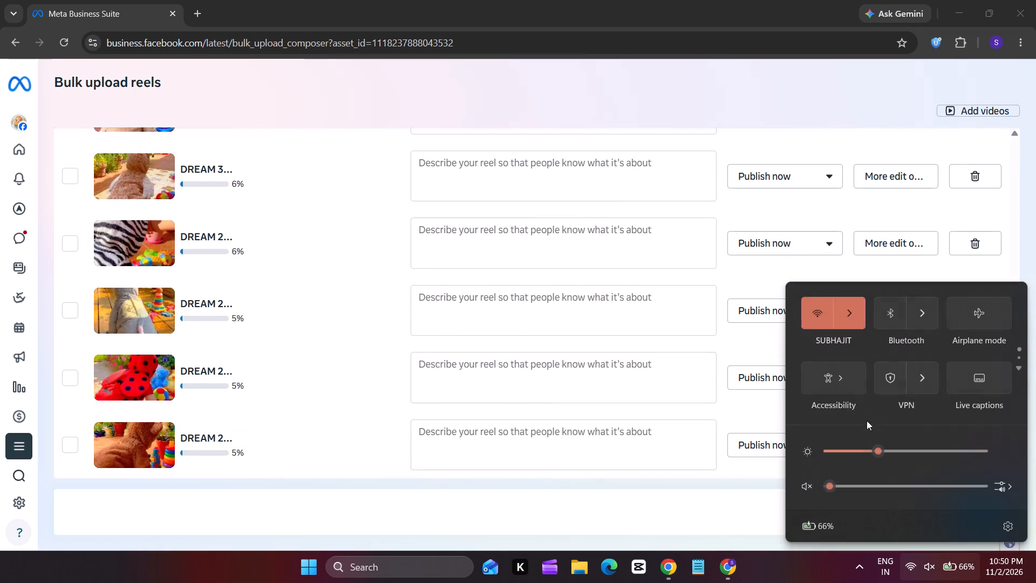
left_click(865, 451)
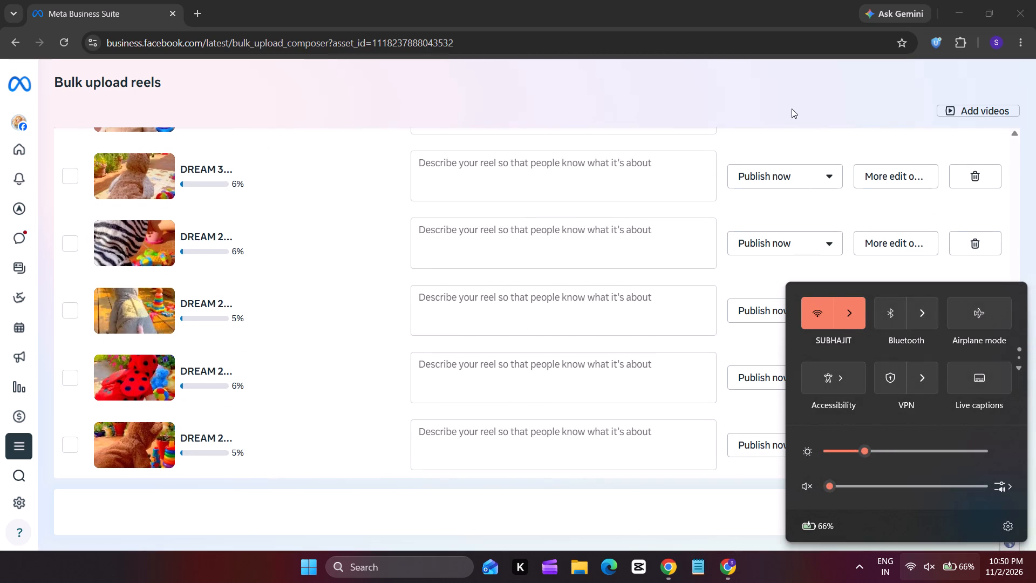
left_click_drag(779, 82, 699, 236)
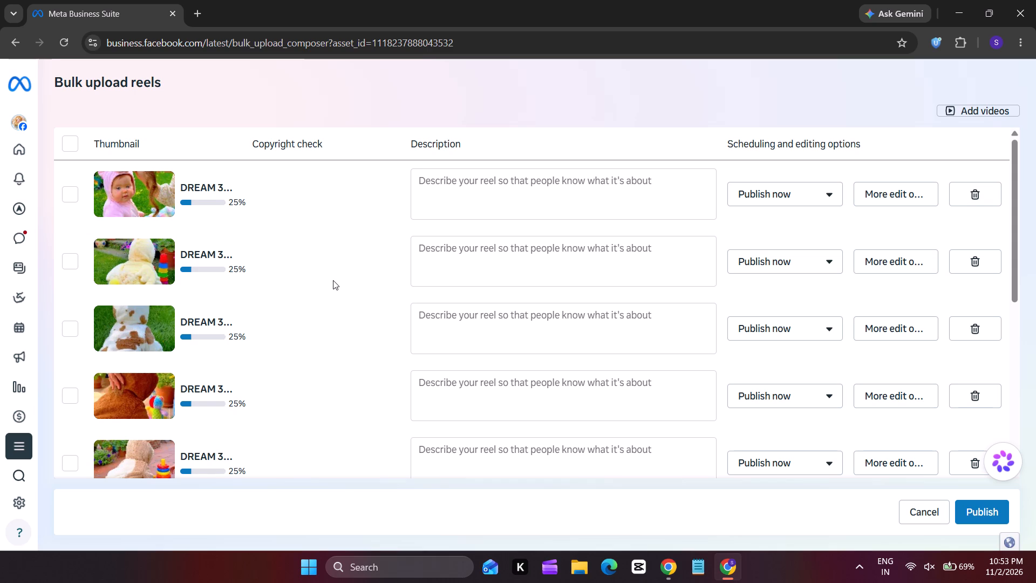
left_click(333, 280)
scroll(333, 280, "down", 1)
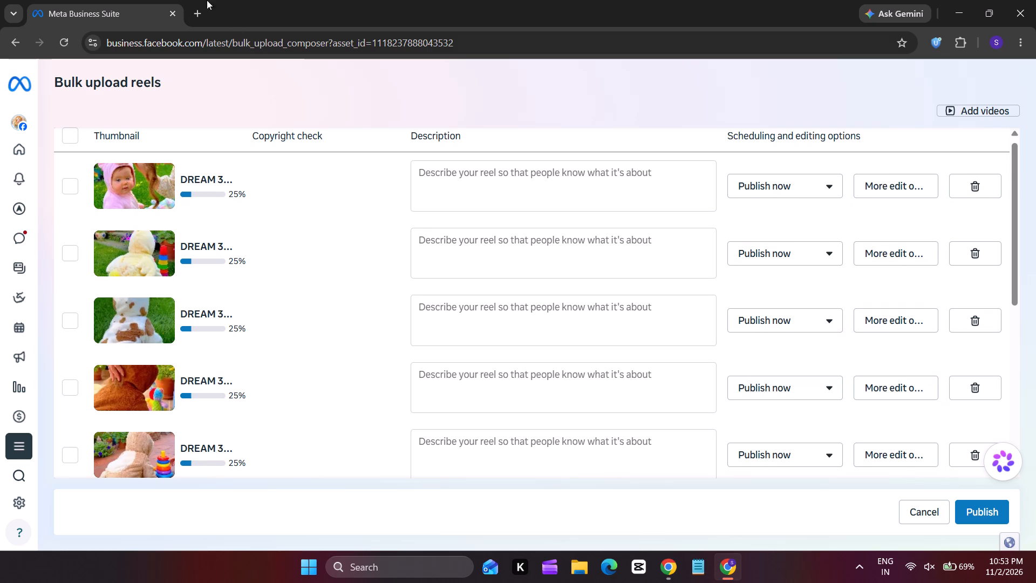
Open a new browser tab, search Google for facebook and open the Facebook site.
left_click(193, 2)
left_click(364, 243)
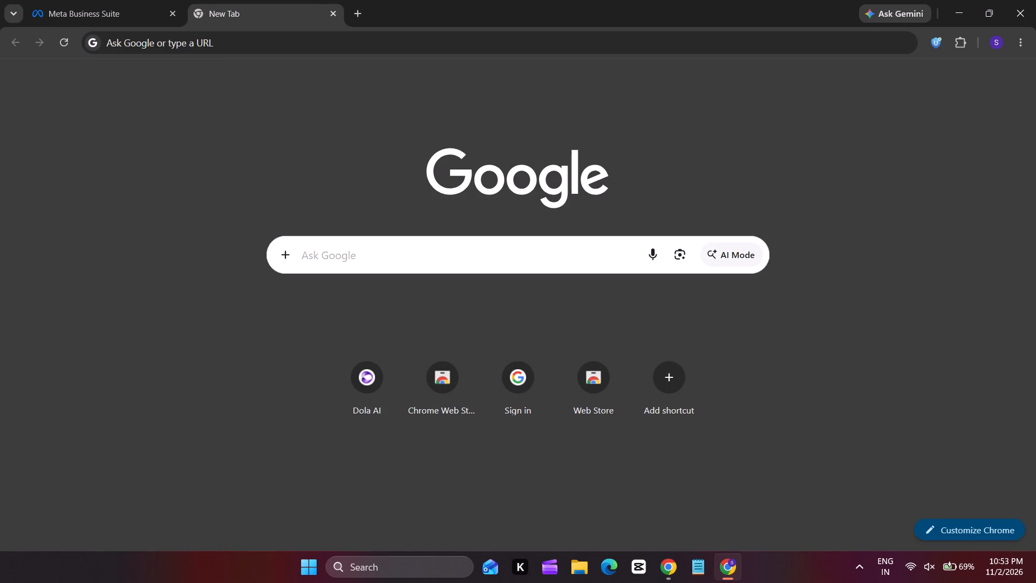
left_click(397, 302)
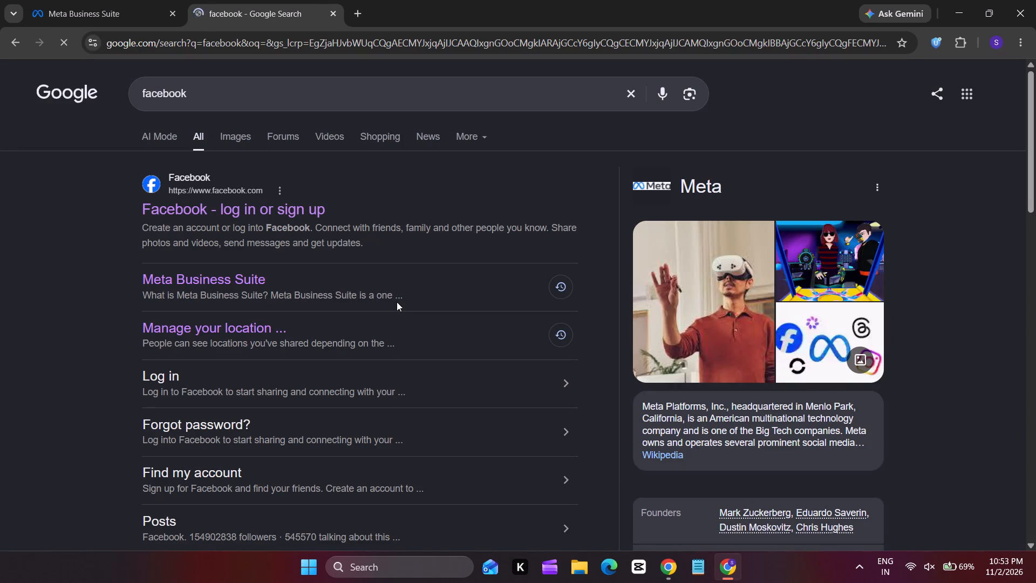
left_click(309, 212)
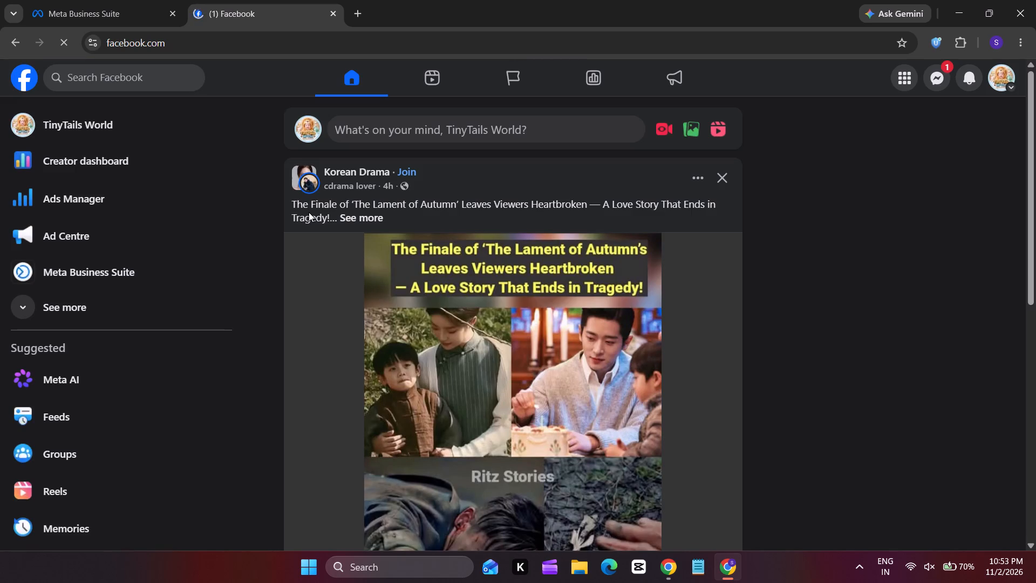
Open the Creator dashboard from the Facebook home page and review TinyTails World's Insights views chart and content figures.
scroll(309, 212, "down", 1)
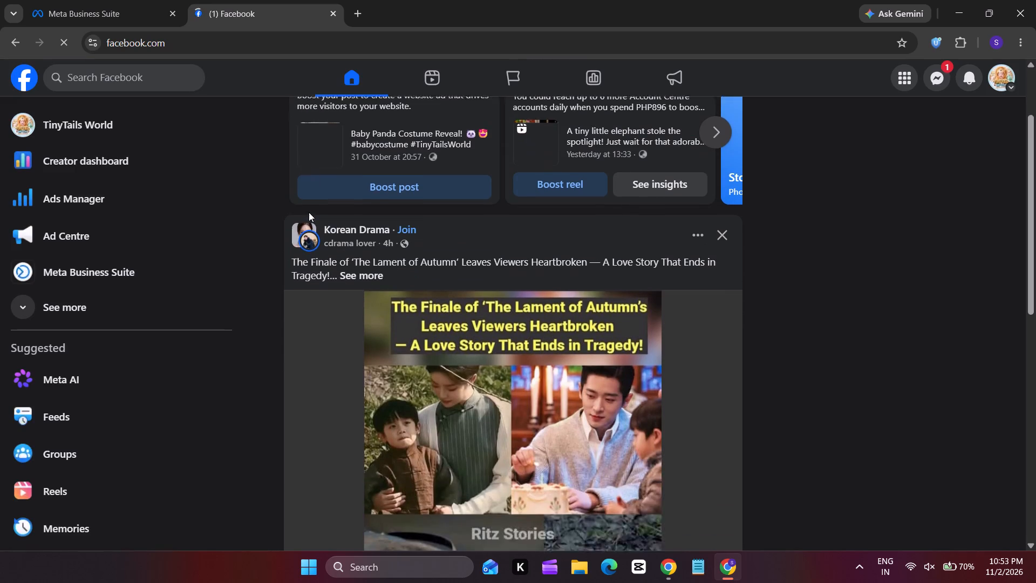
scroll(309, 212, "down", 4)
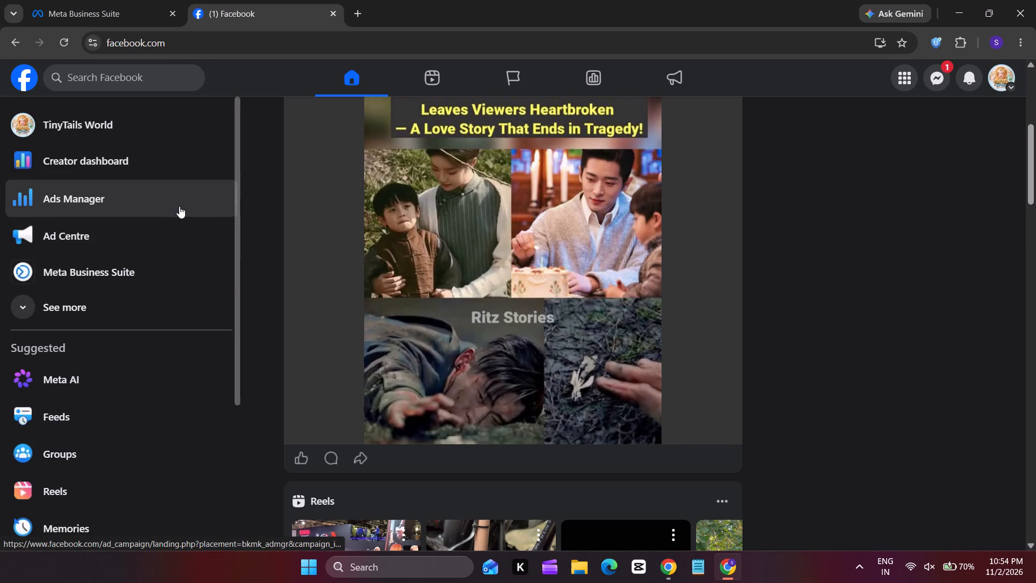
left_click(202, 171)
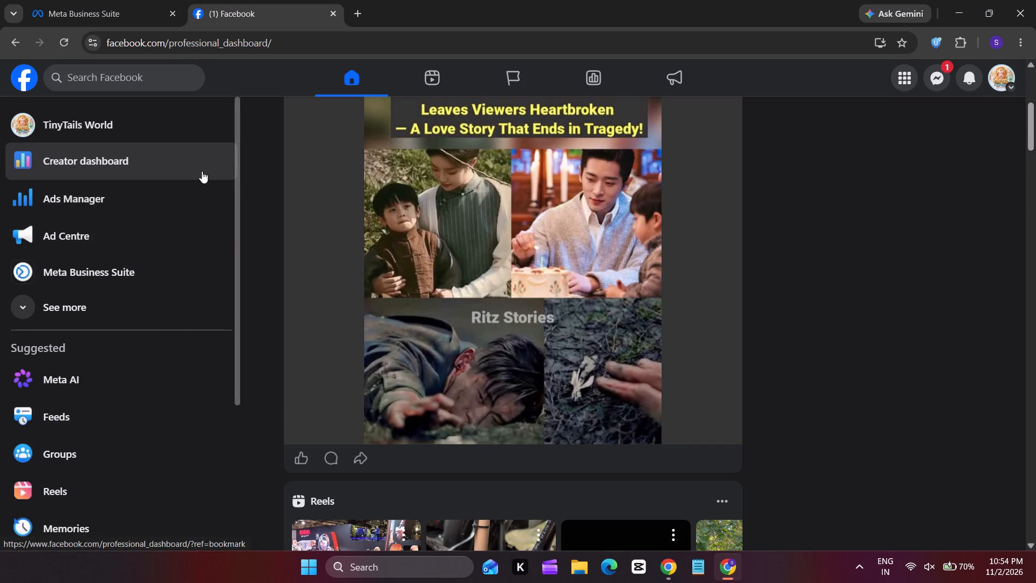
scroll(202, 171, "down", 3)
scroll(404, 210, "down", 3)
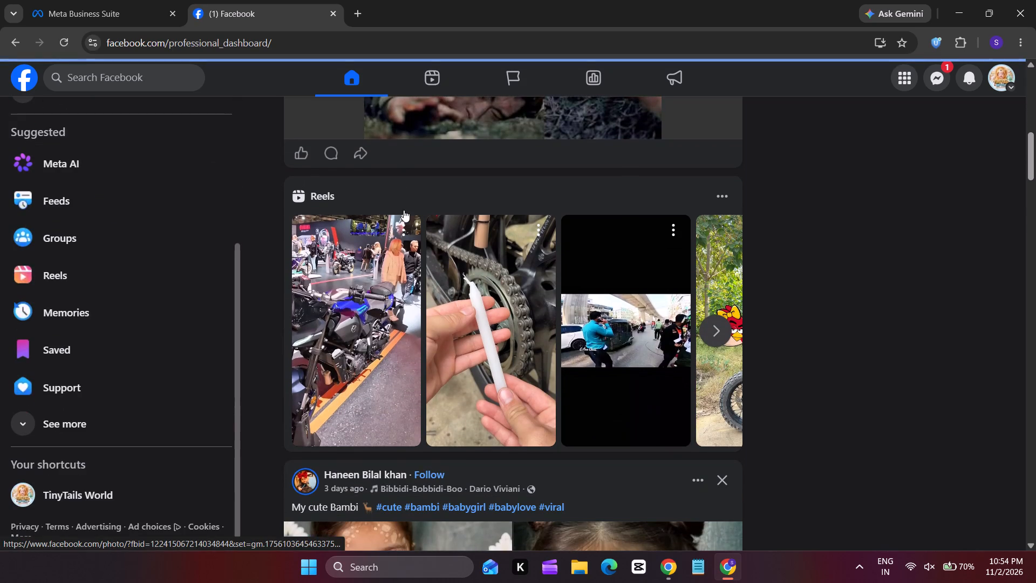
scroll(404, 210, "down", 3)
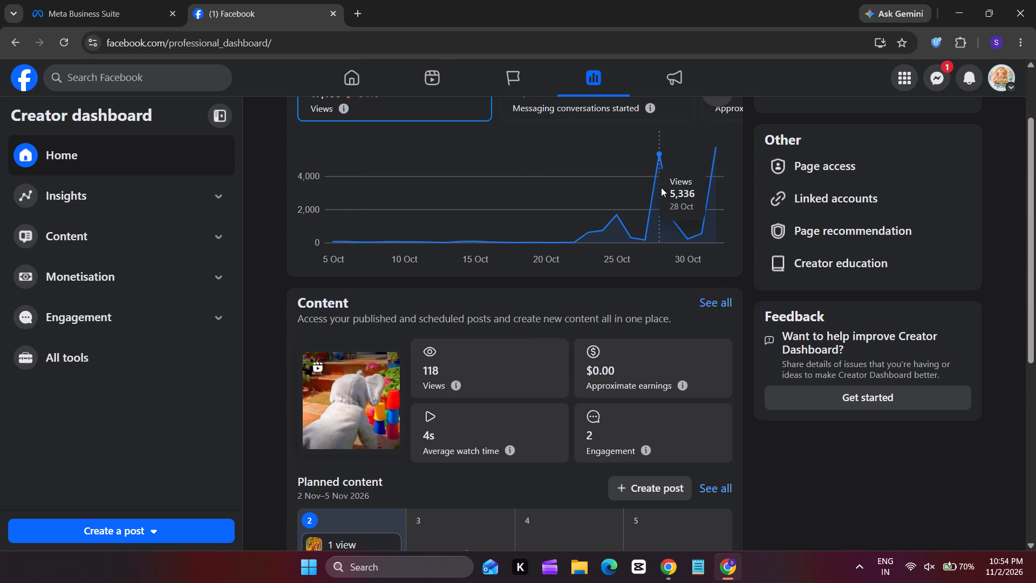
scroll(718, 165, "up", 1)
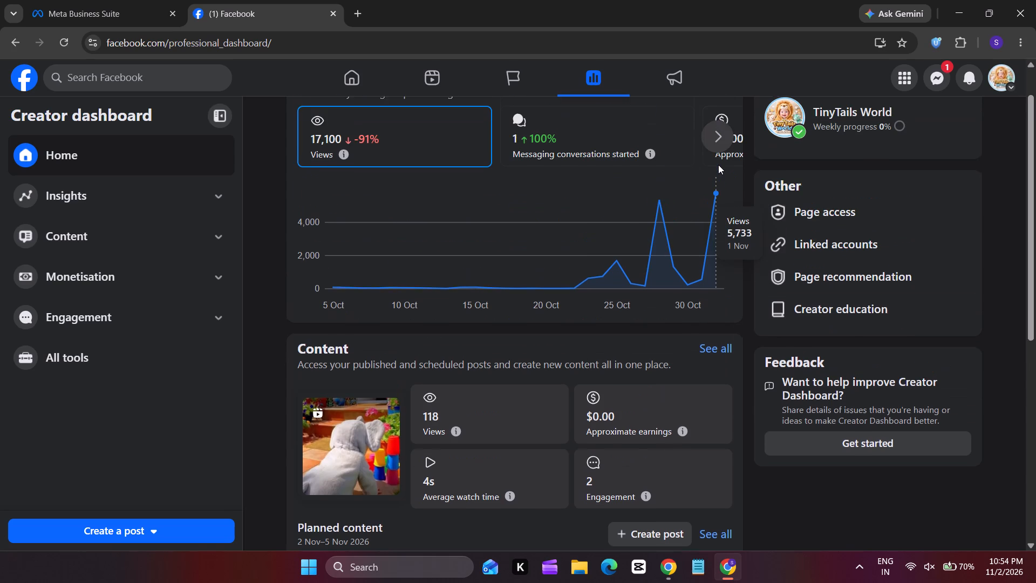
scroll(718, 165, "up", 2)
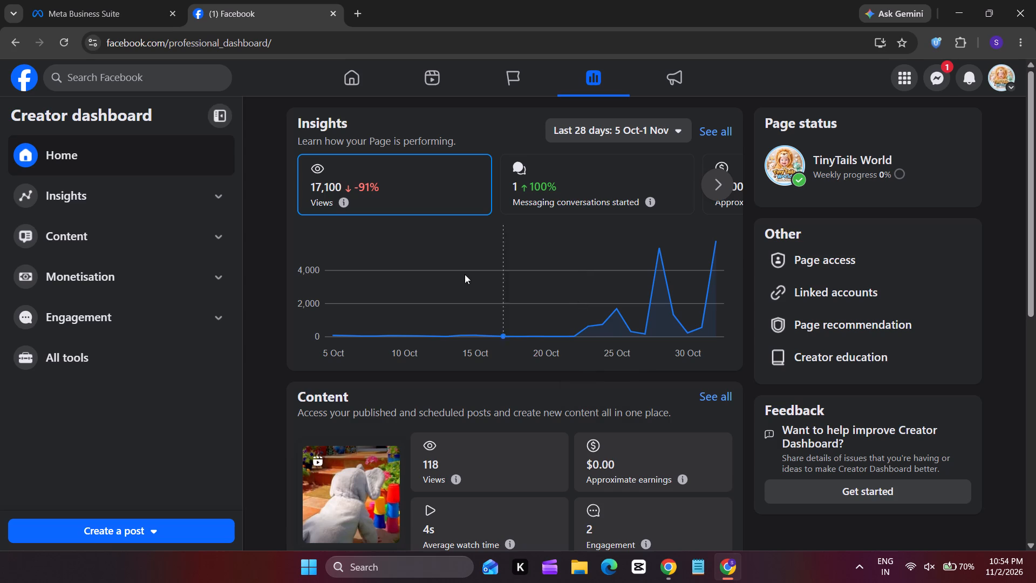
Open the Content Library and filter the published posts by post type so that only Photos is selected.
left_click(137, 212)
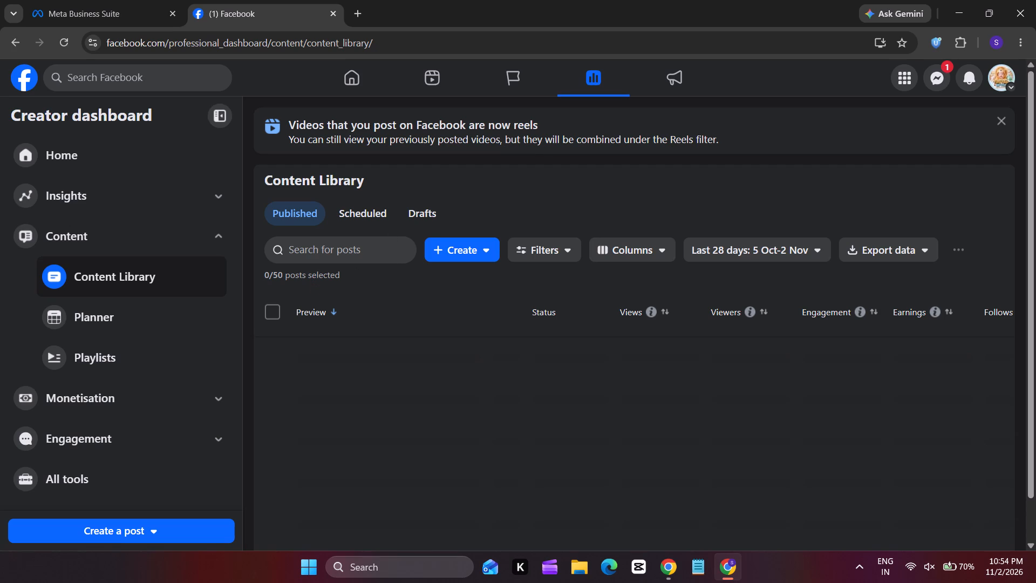
left_click(566, 254)
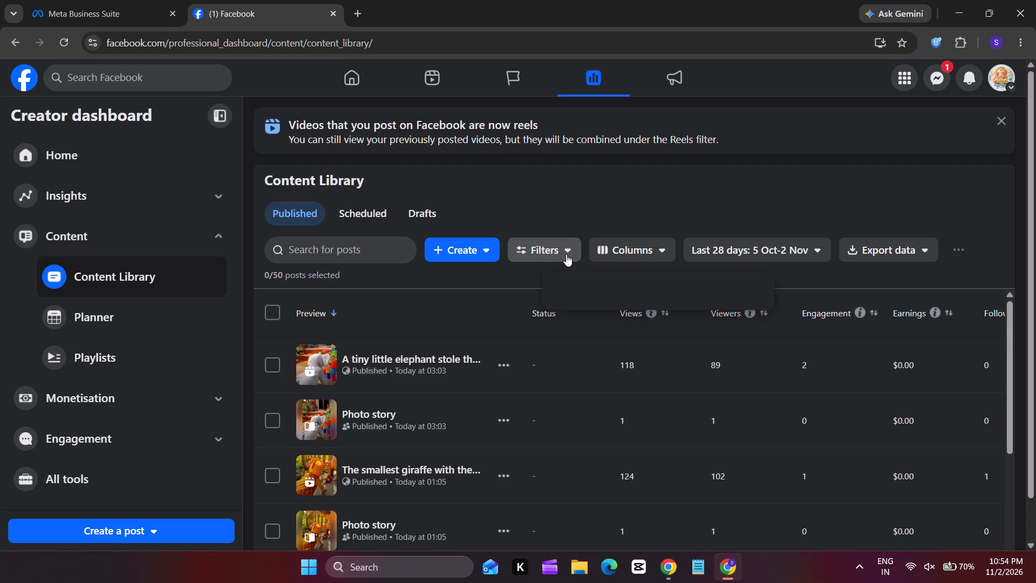
left_click(605, 324)
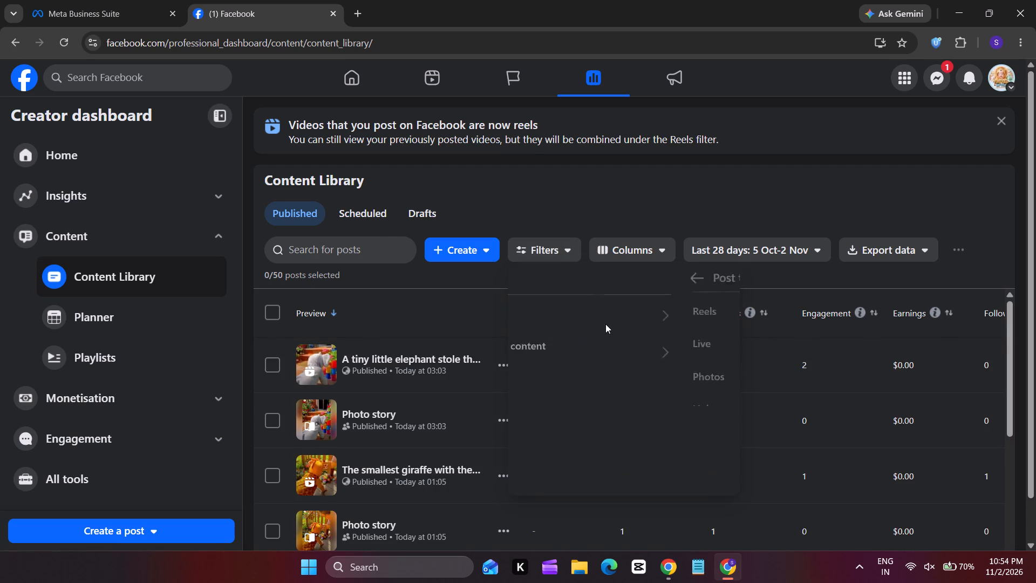
left_click(632, 315)
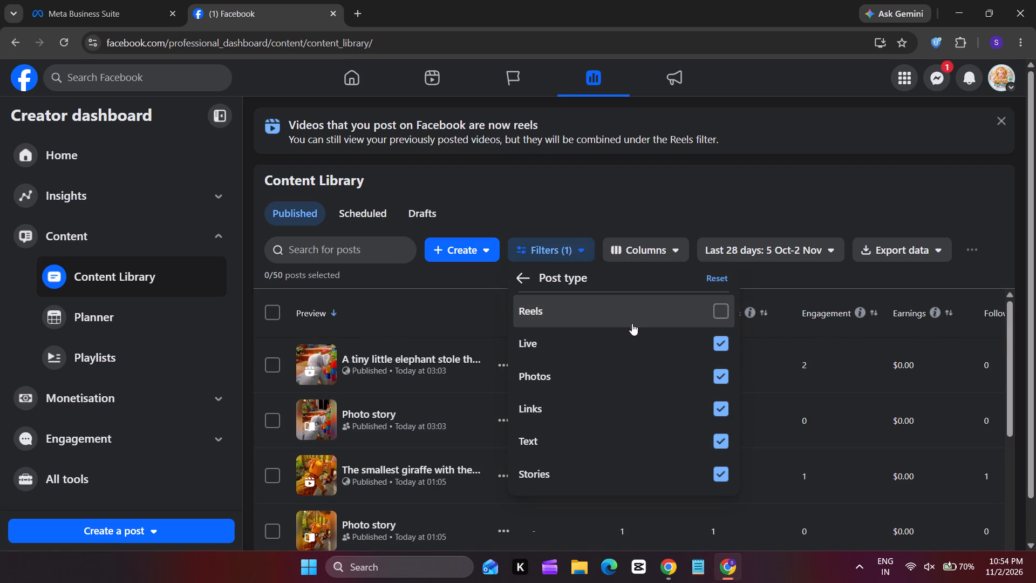
left_click(633, 328)
left_click(656, 400)
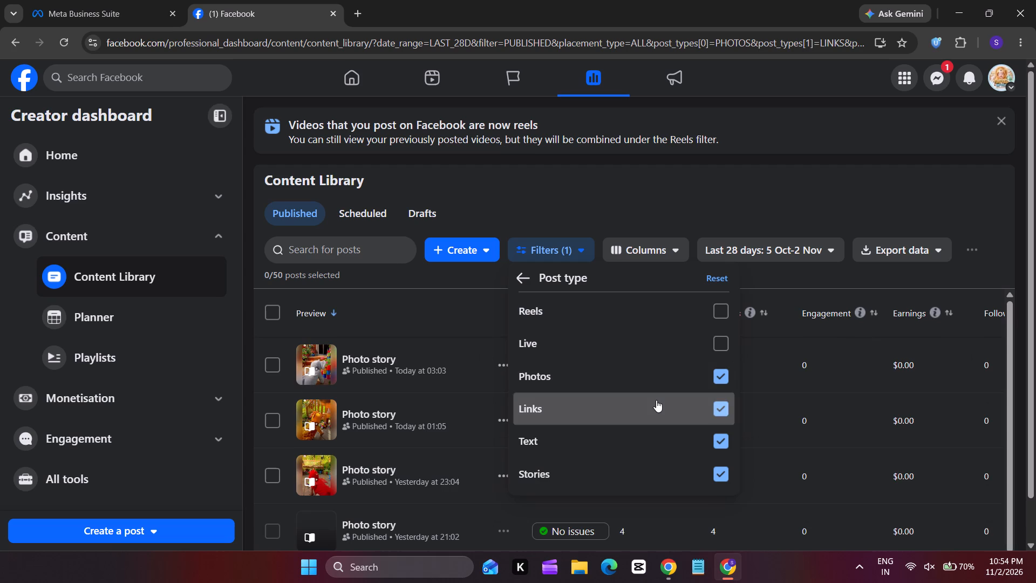
left_click(663, 435)
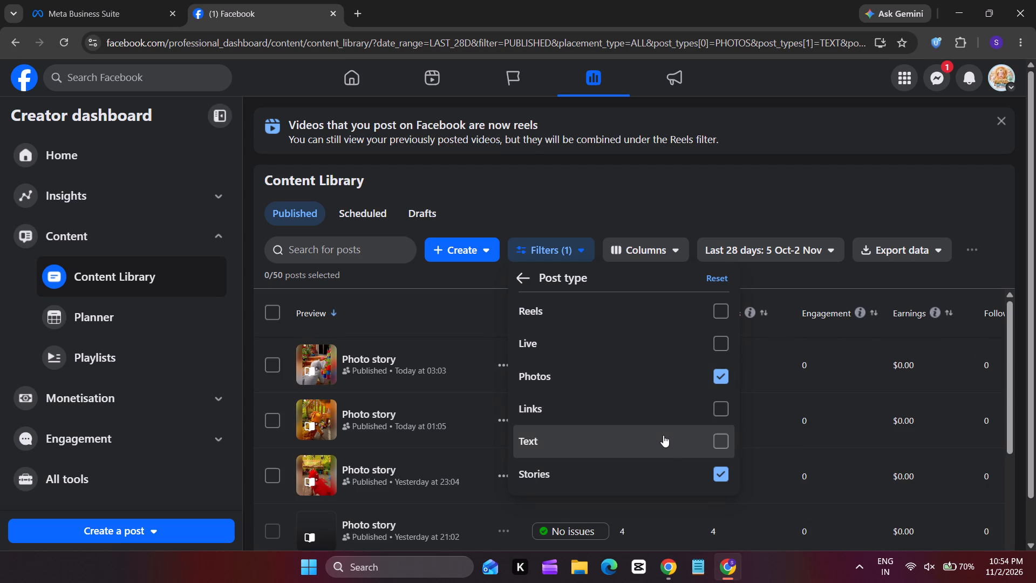
left_click(668, 467)
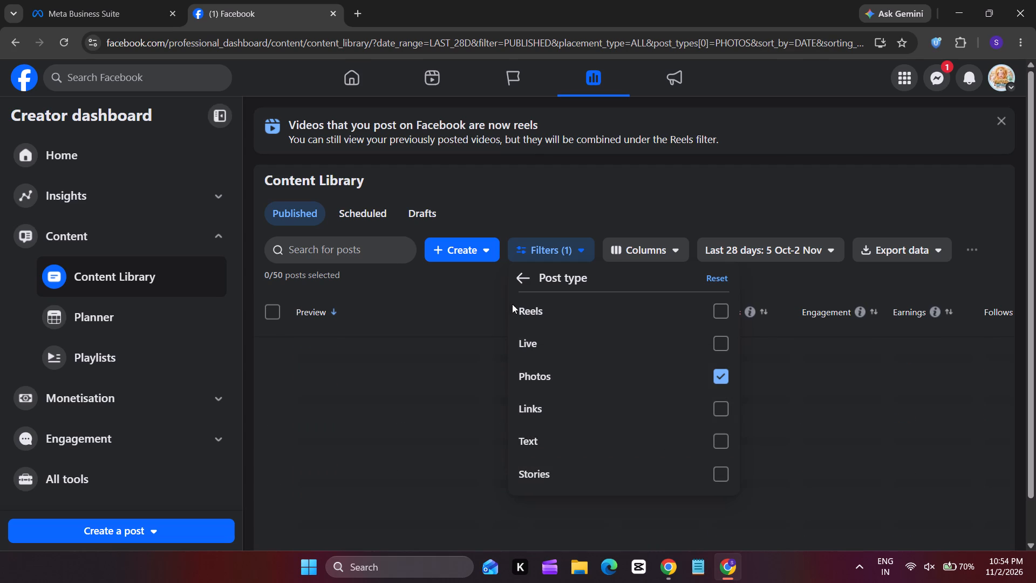
left_click(427, 269)
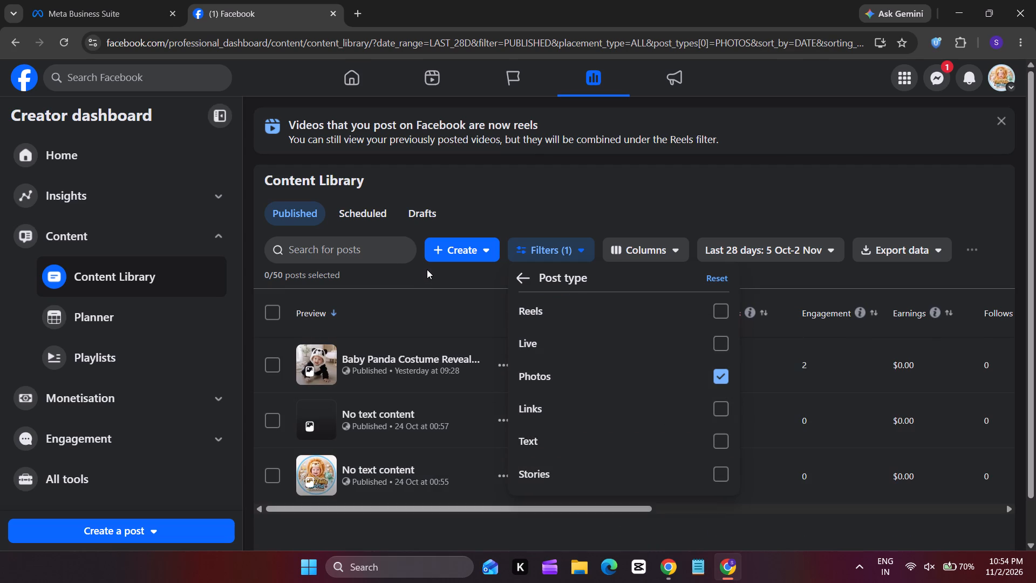
Open the insights of the Baby Panda Costume Reveal post and review its views, engagement and audience breakdown.
left_click(452, 359)
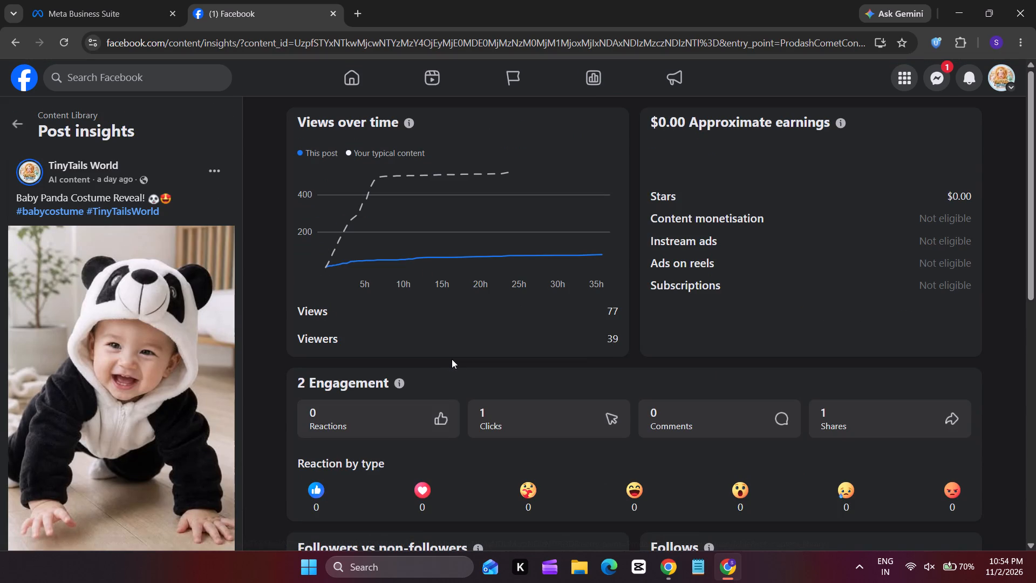
scroll(452, 359, "down", 4)
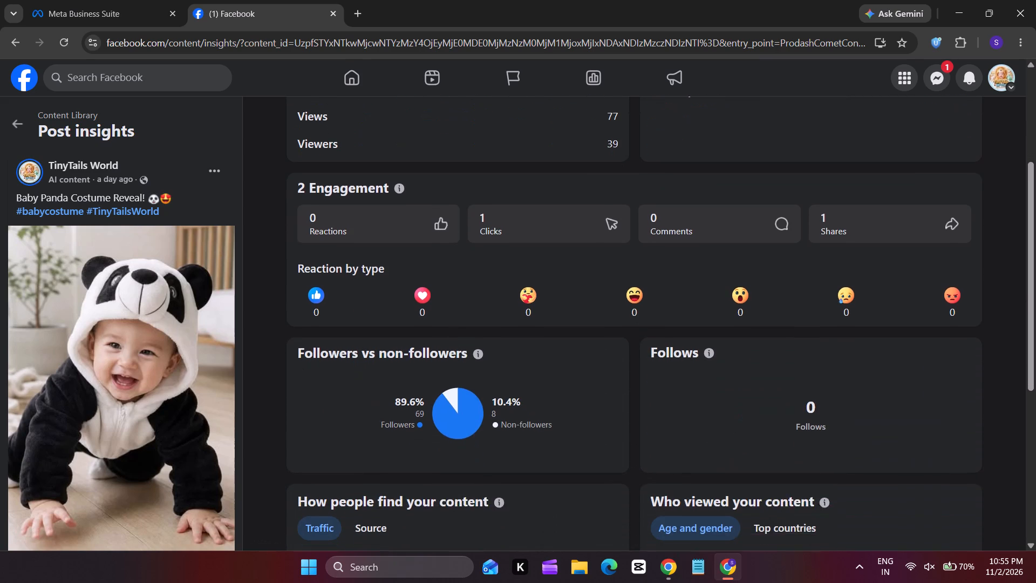
scroll(452, 359, "down", 2)
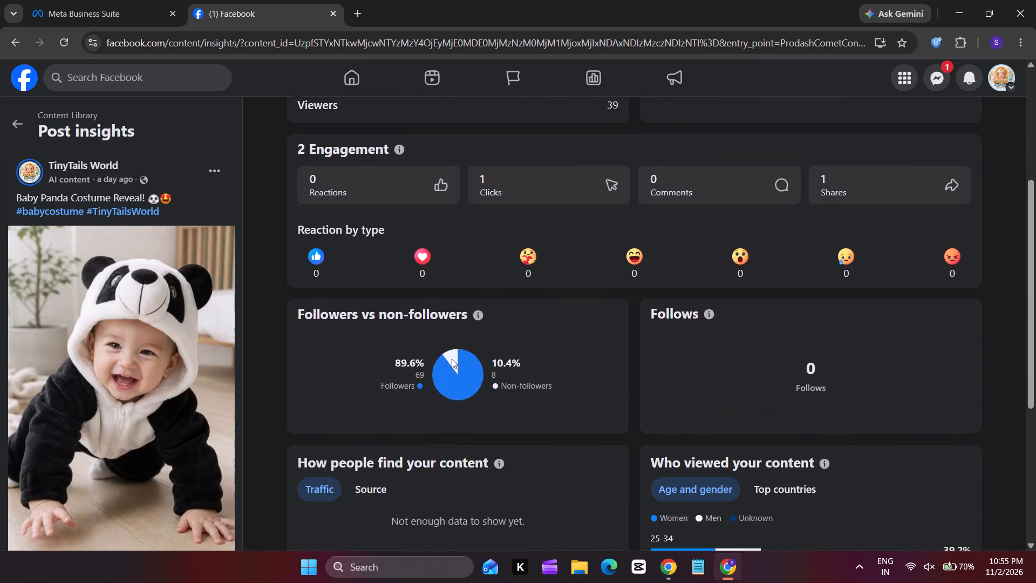
scroll(452, 359, "down", 2)
Go back from the post insights through the Content Library to the Creator dashboard home.
scroll(452, 359, "right", 9)
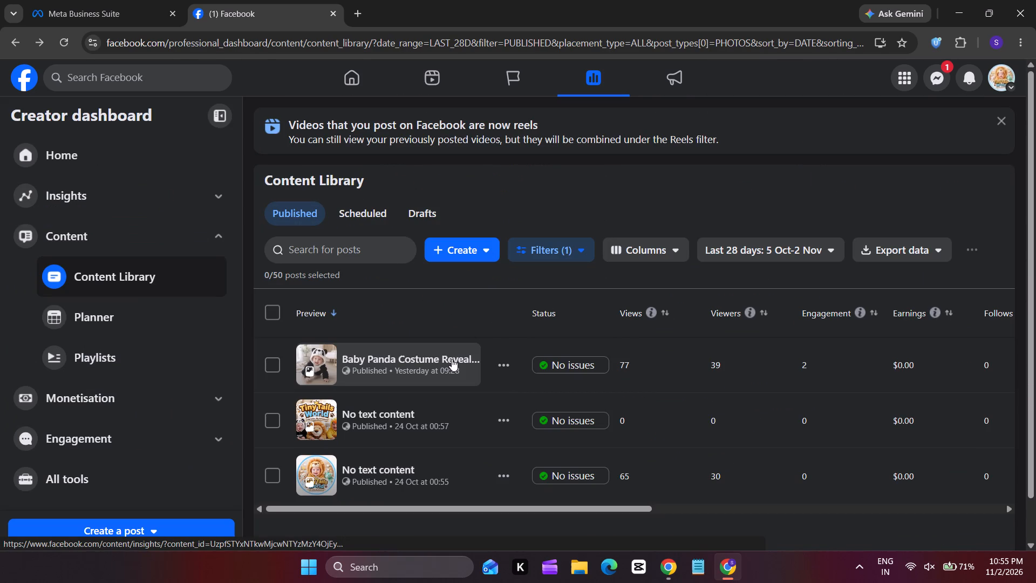
scroll(452, 359, "right", 6)
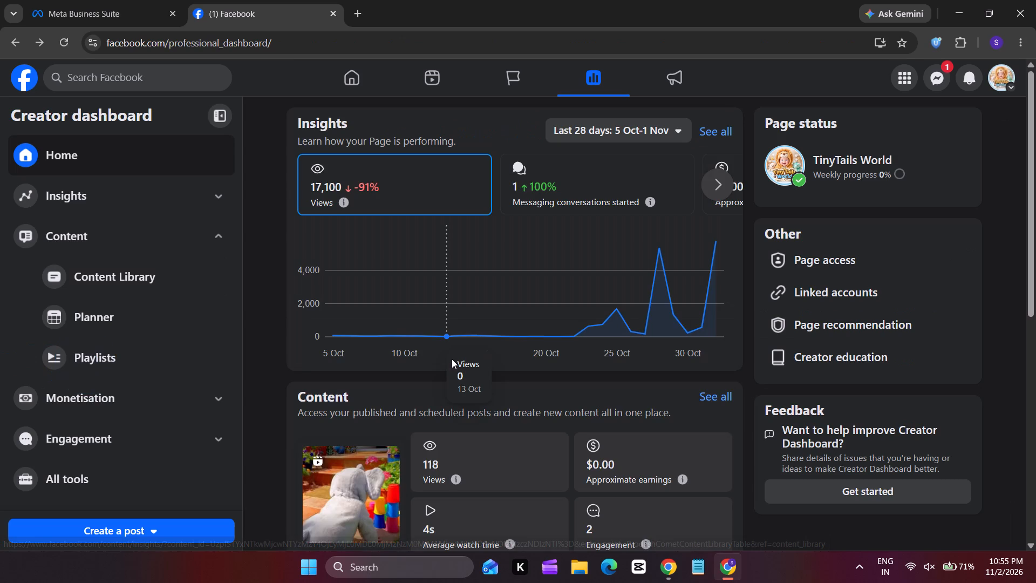
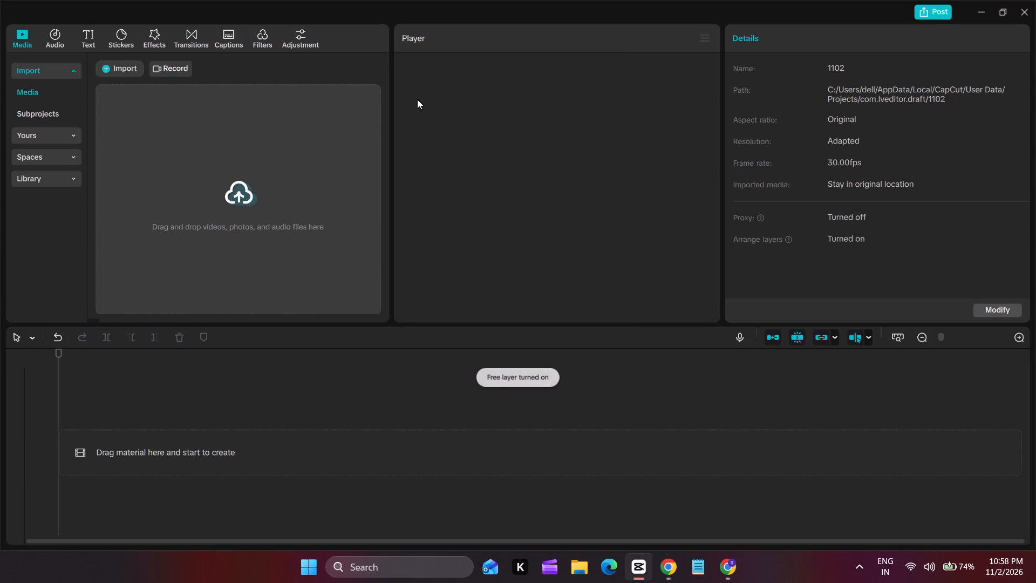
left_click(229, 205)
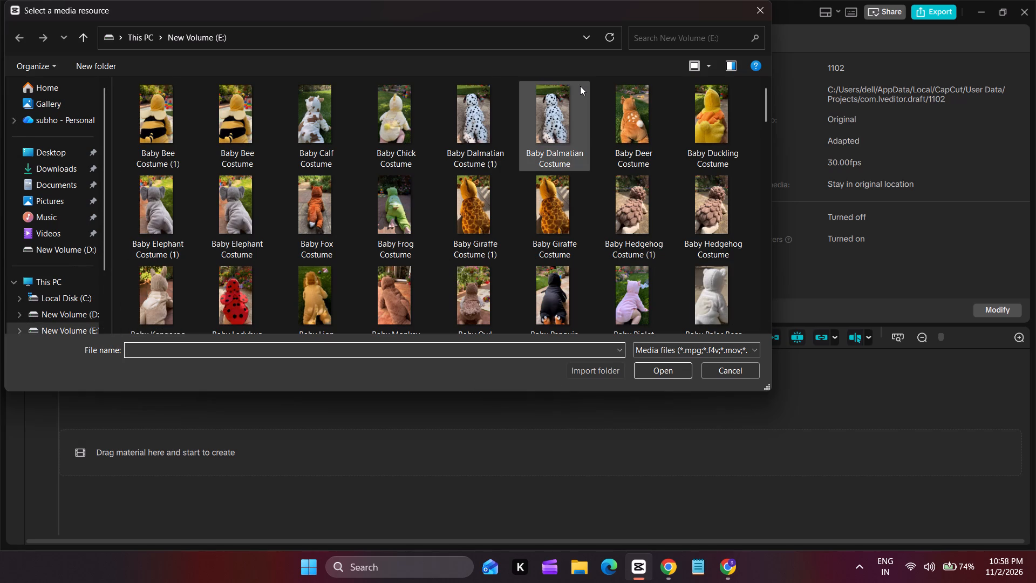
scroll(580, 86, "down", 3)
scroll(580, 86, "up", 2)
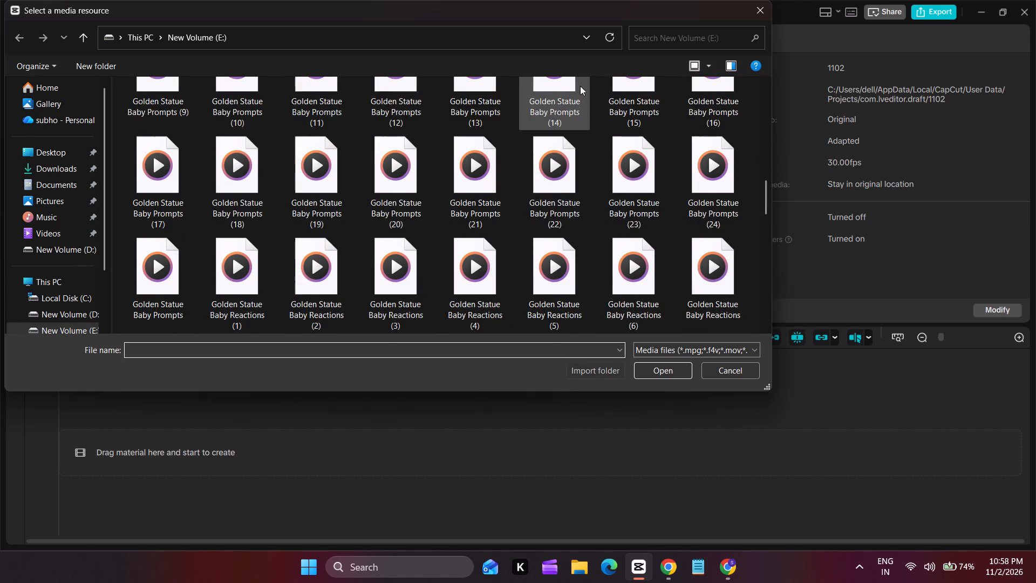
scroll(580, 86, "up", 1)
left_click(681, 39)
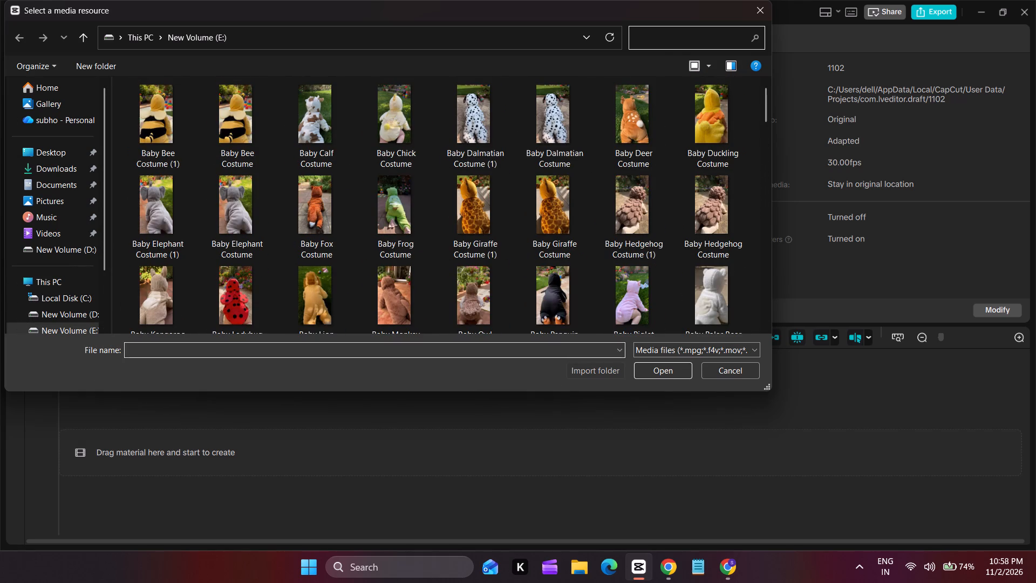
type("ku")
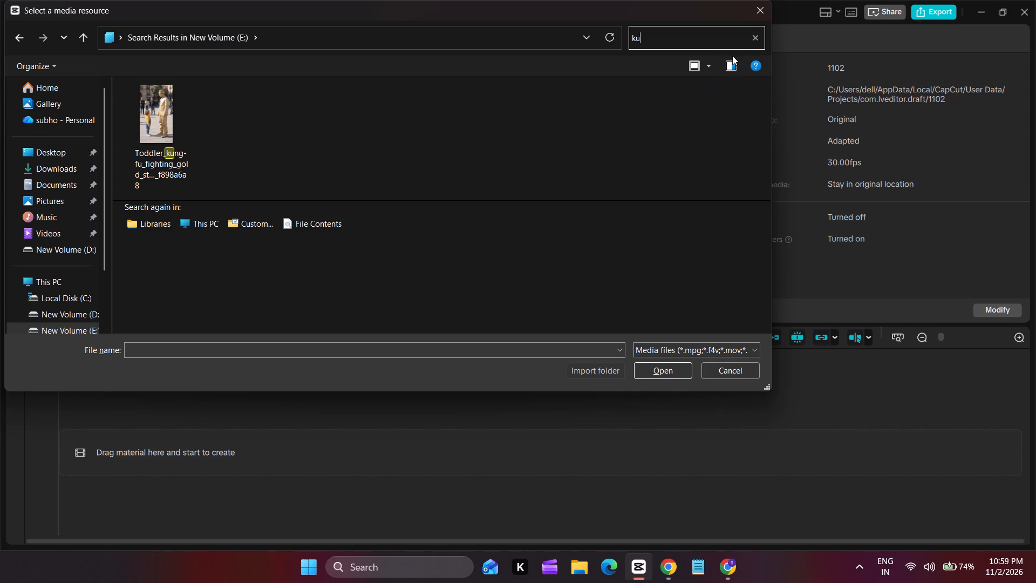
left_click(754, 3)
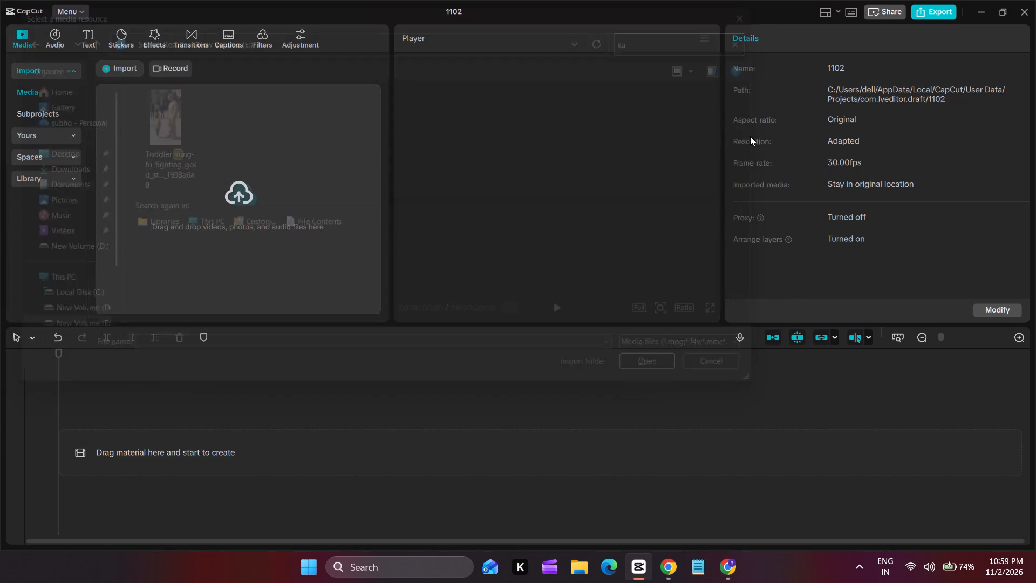
Import the golden statue kung fu tiger video from New Volume (E:) in File Explorer into the CapCut project and add it to the timeline.
left_click(584, 564)
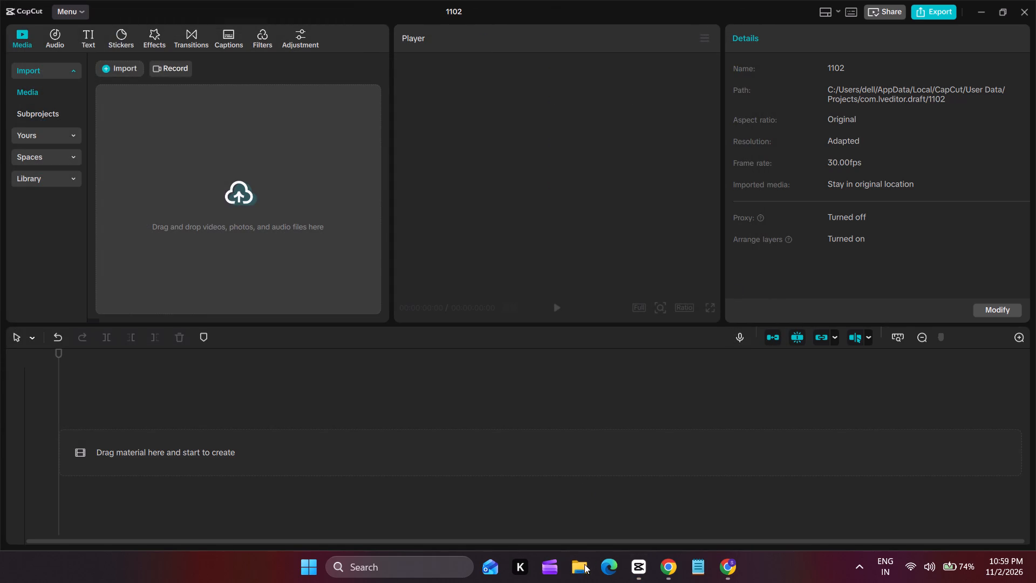
left_click(95, 350)
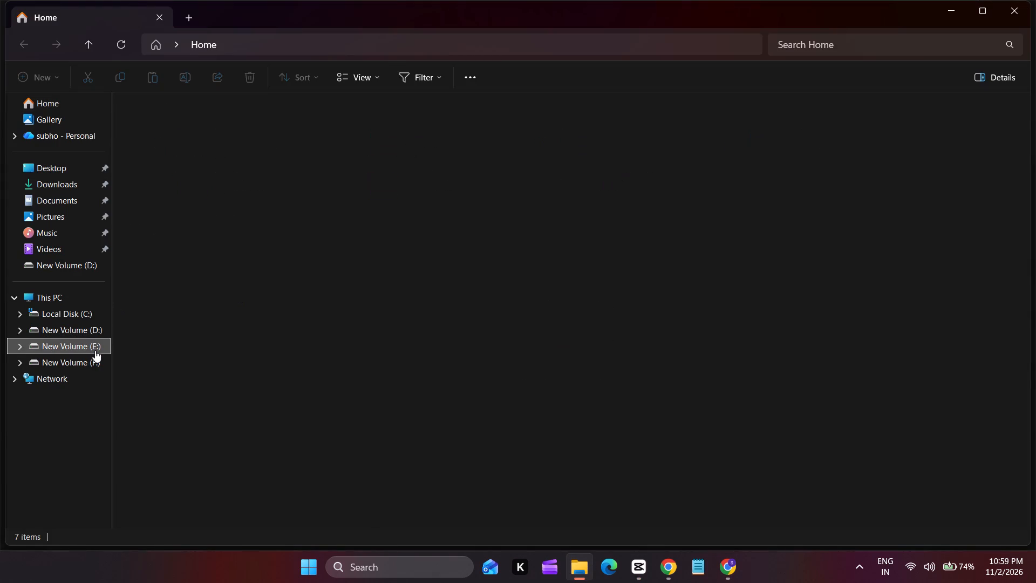
left_click_drag(191, 249, 257, 246)
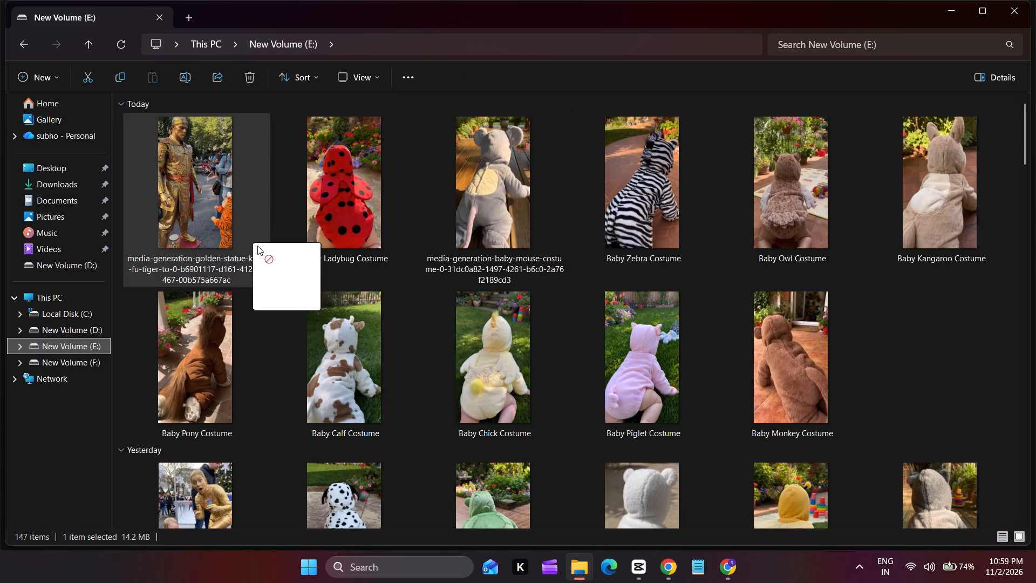
left_click_drag(257, 246, 469, 386)
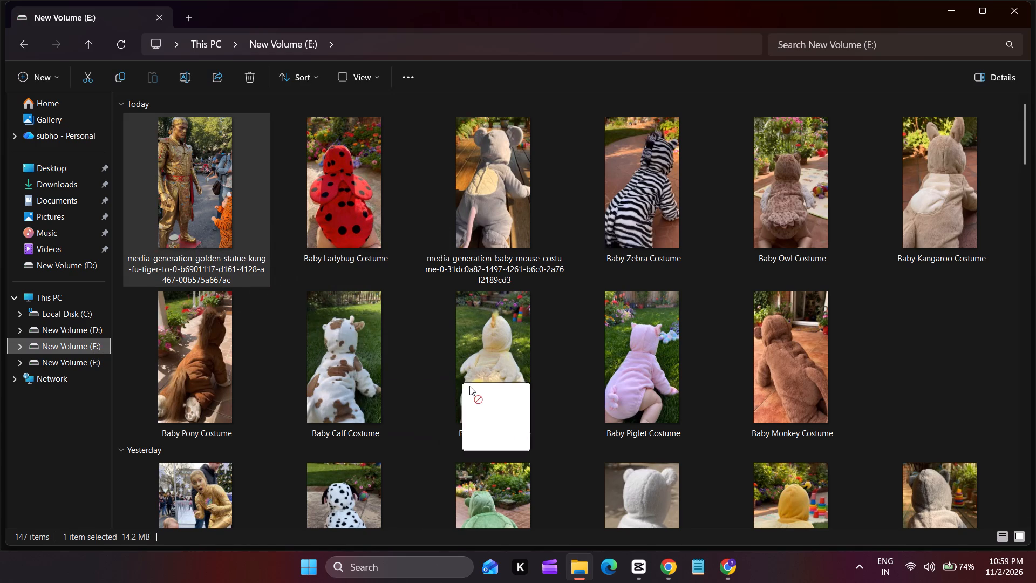
left_click_drag(469, 386, 580, 503)
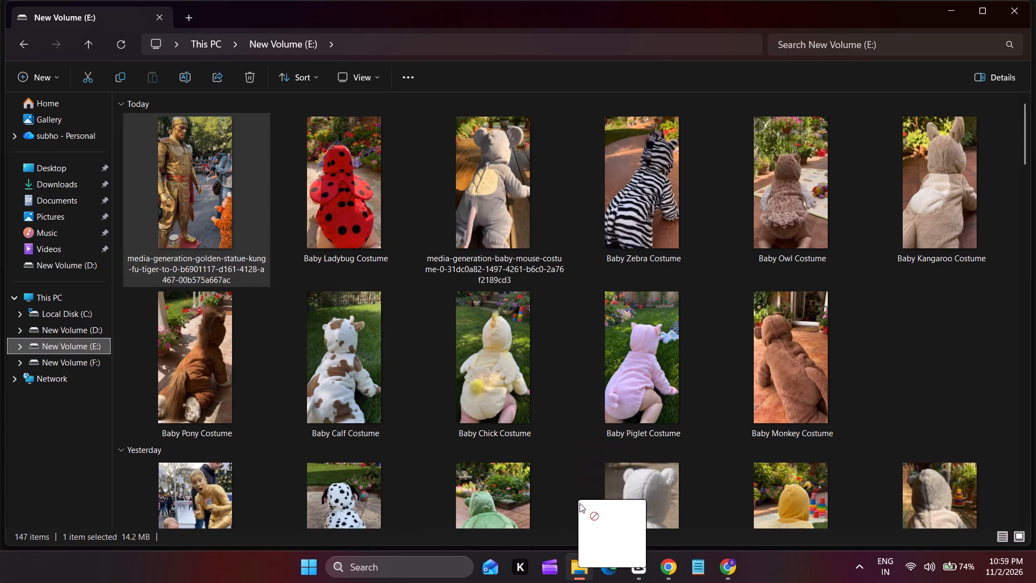
left_click_drag(580, 503, 637, 576)
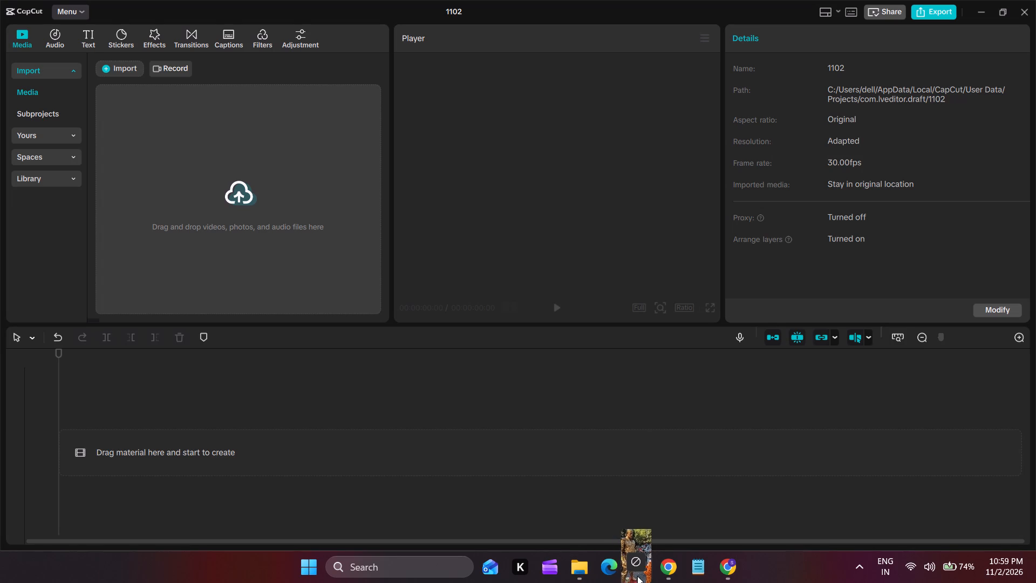
left_click_drag(637, 576, 236, 261)
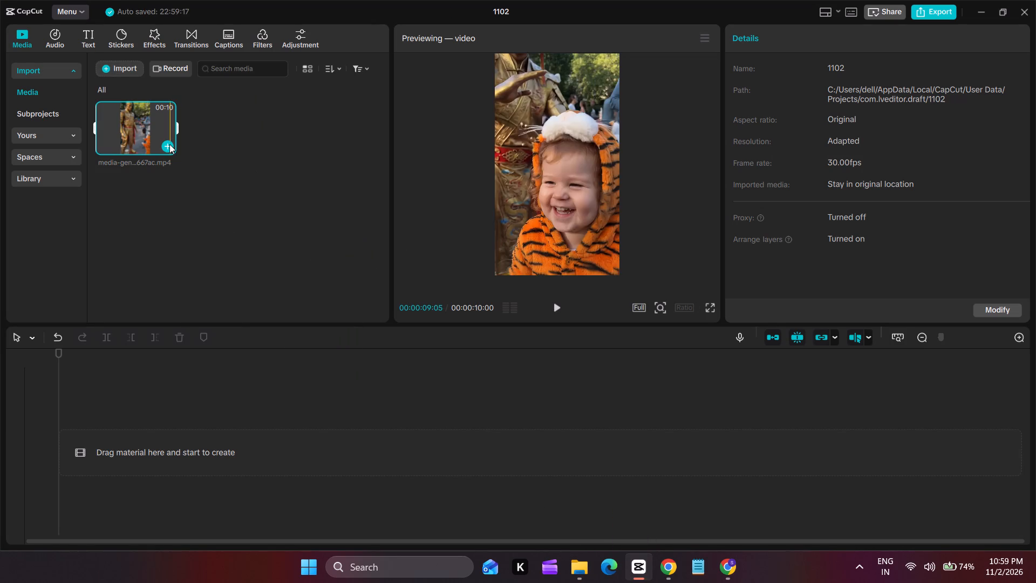
left_click(169, 144)
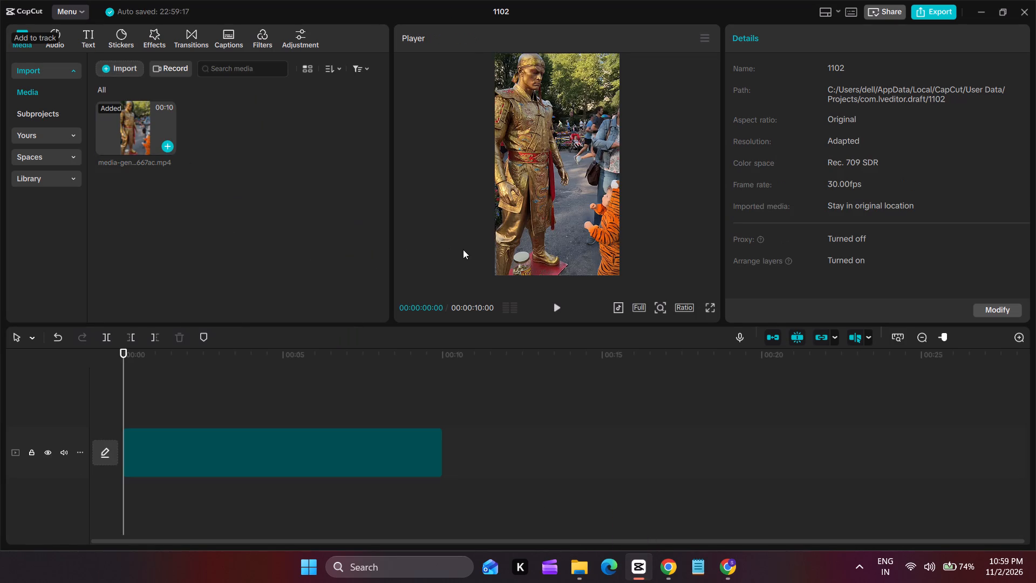
Apply the Clear II filter to the kung fu tiger clip on the timeline.
left_click(268, 31)
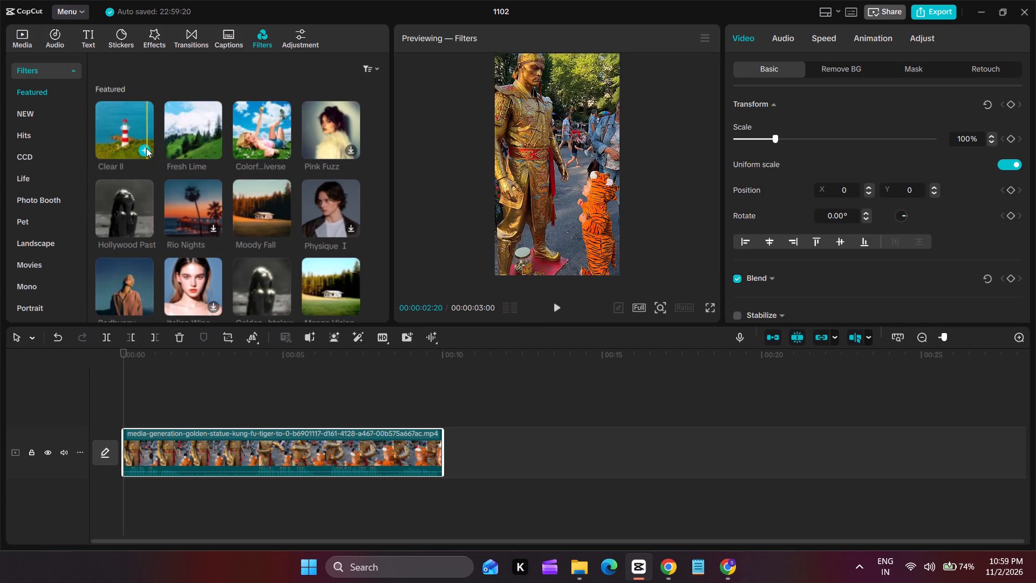
left_click_drag(141, 132, 206, 363)
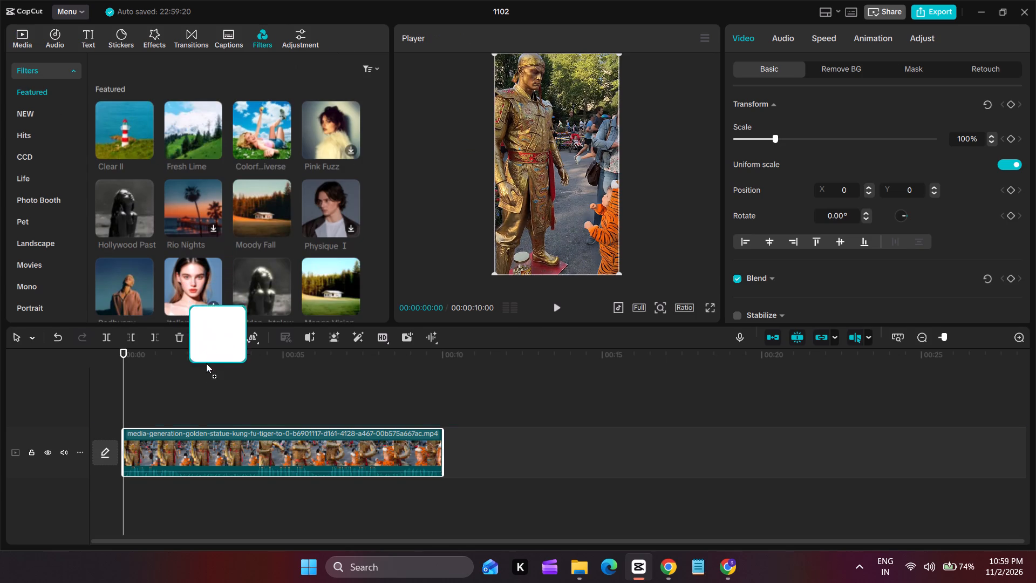
left_click_drag(206, 363, 202, 448)
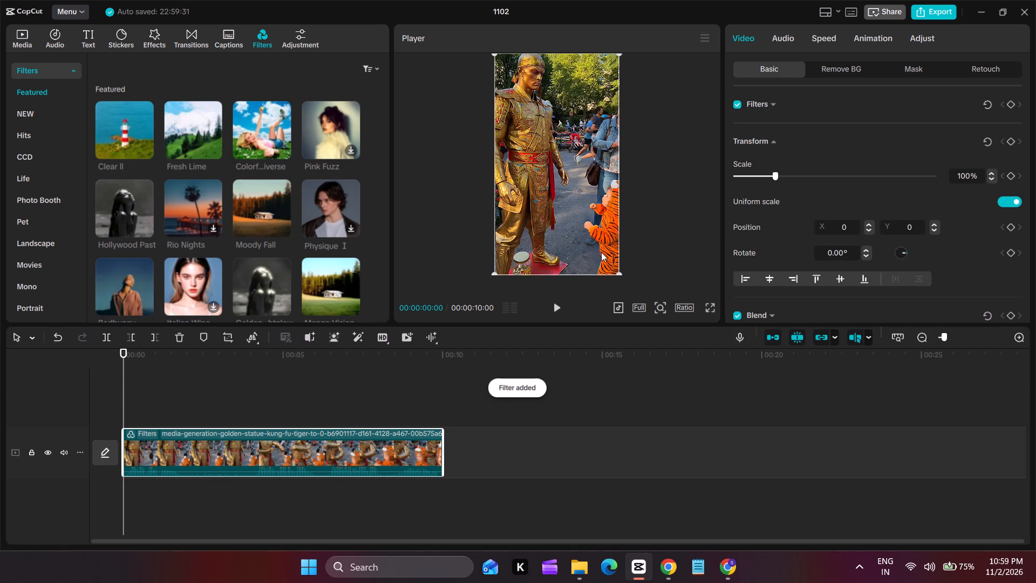
Export the video under the name 0211 at a frame rate of 60fps, and dismiss the sharing options.
left_click(943, 5)
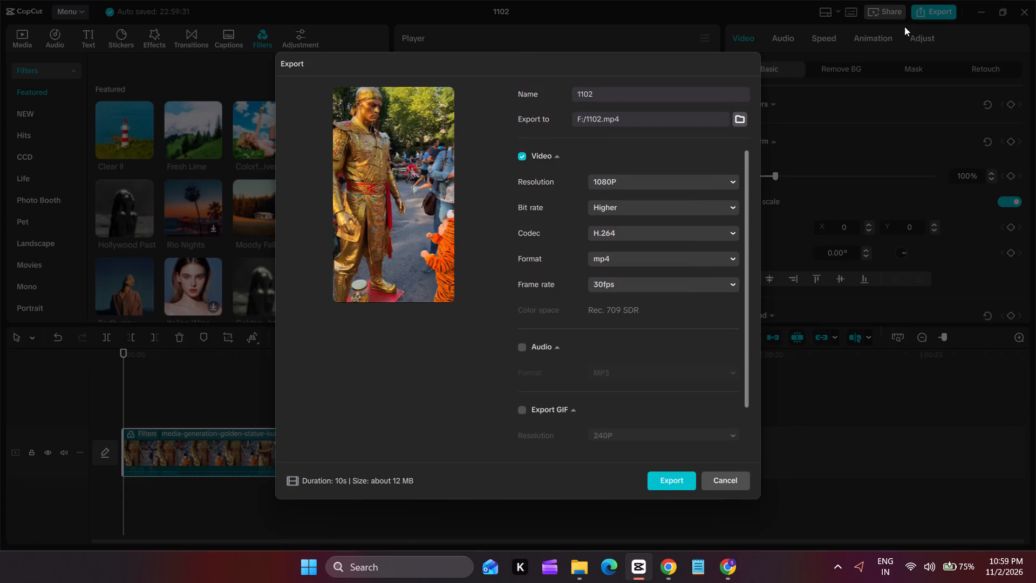
triple_click(699, 91)
key("2")
key("BackSpace")
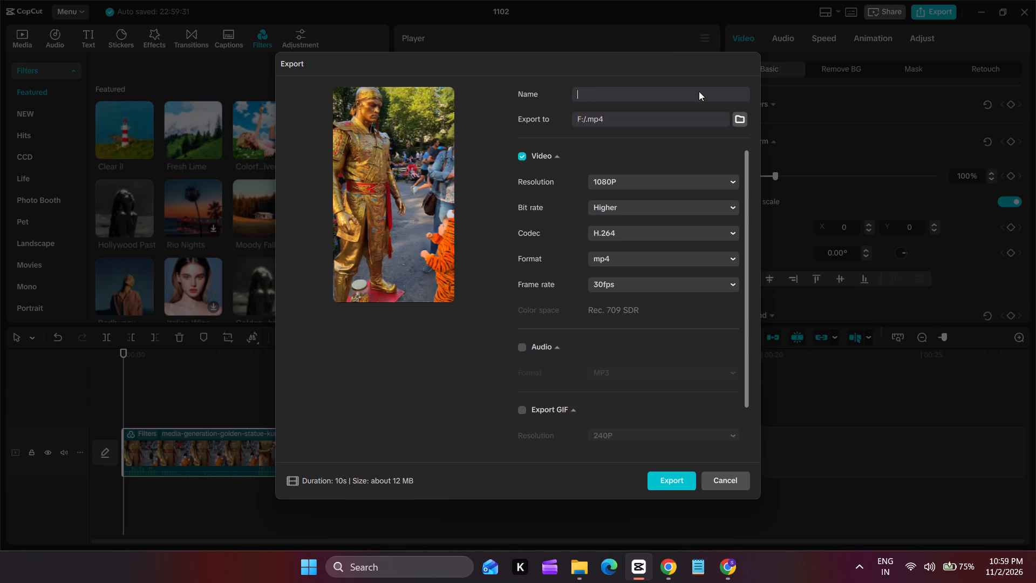
type("0211")
left_click(730, 288)
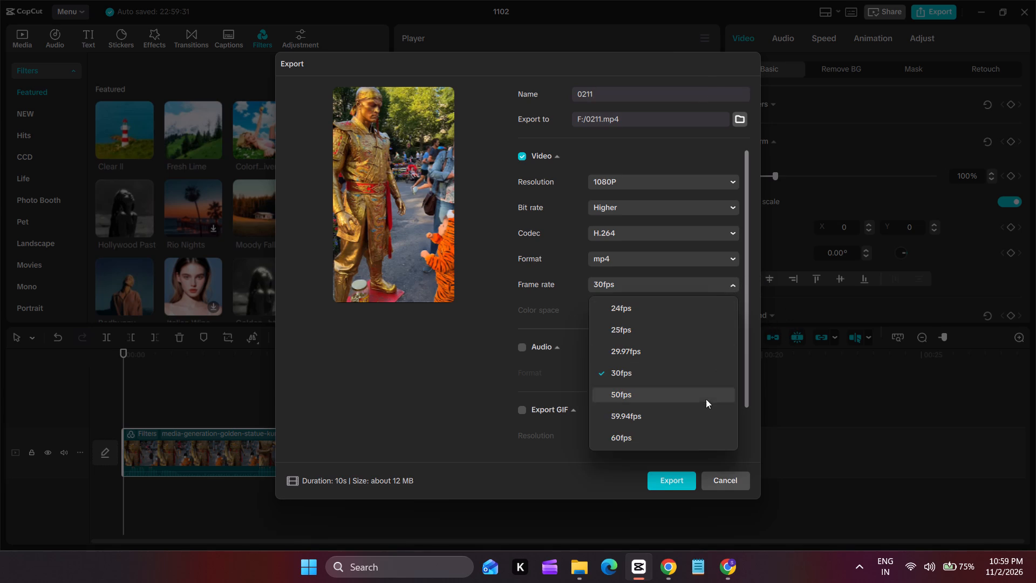
left_click(696, 435)
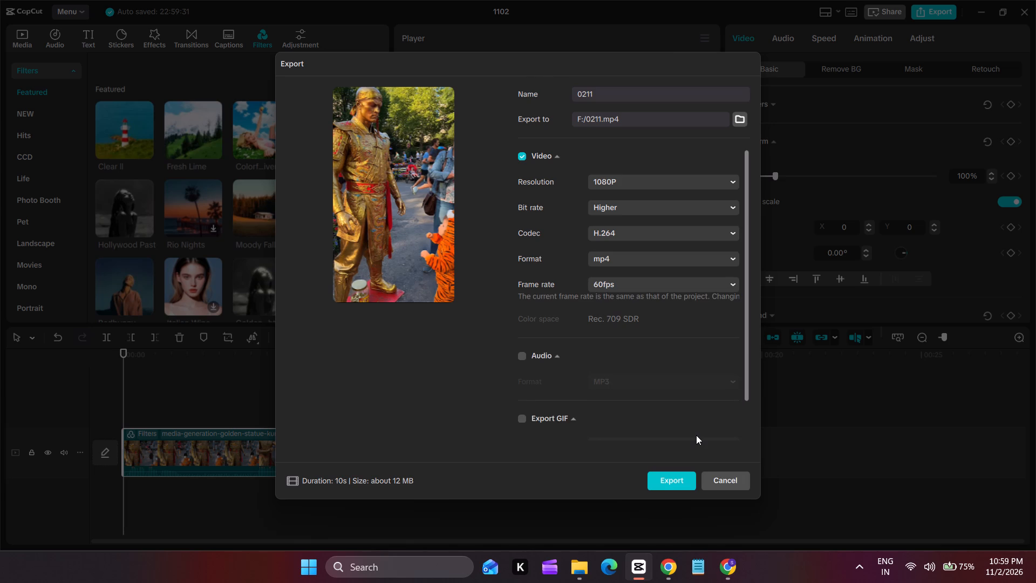
key("Return")
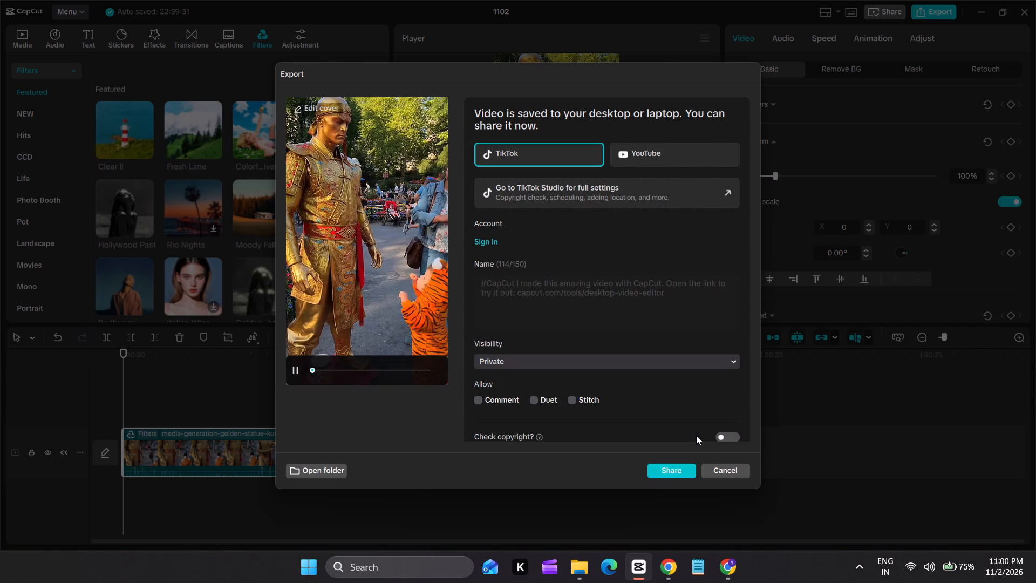
left_click(719, 469)
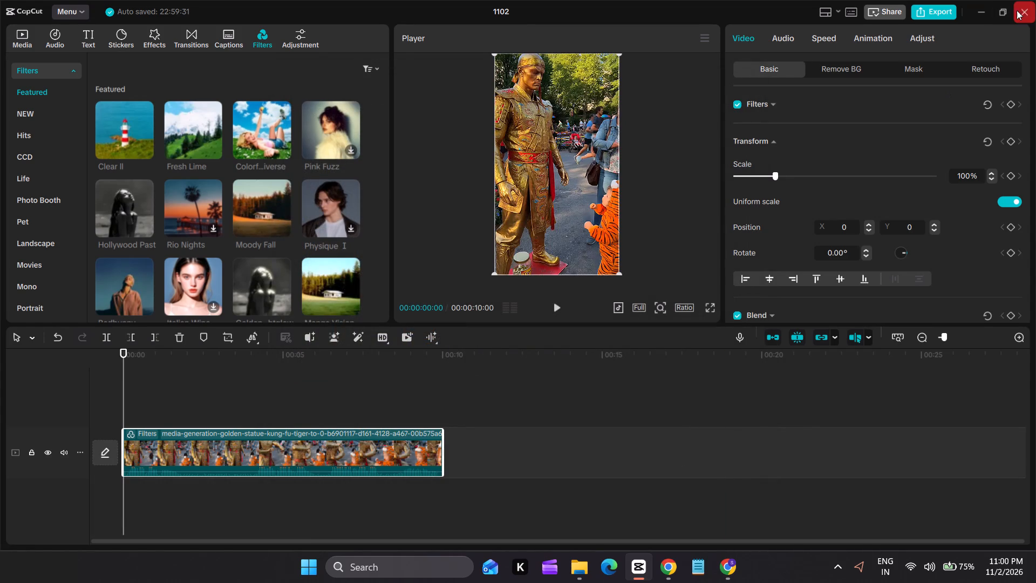
Close the CapCut project, CapCut itself and the File Explorer window to return to Muse.
left_click(1022, 12)
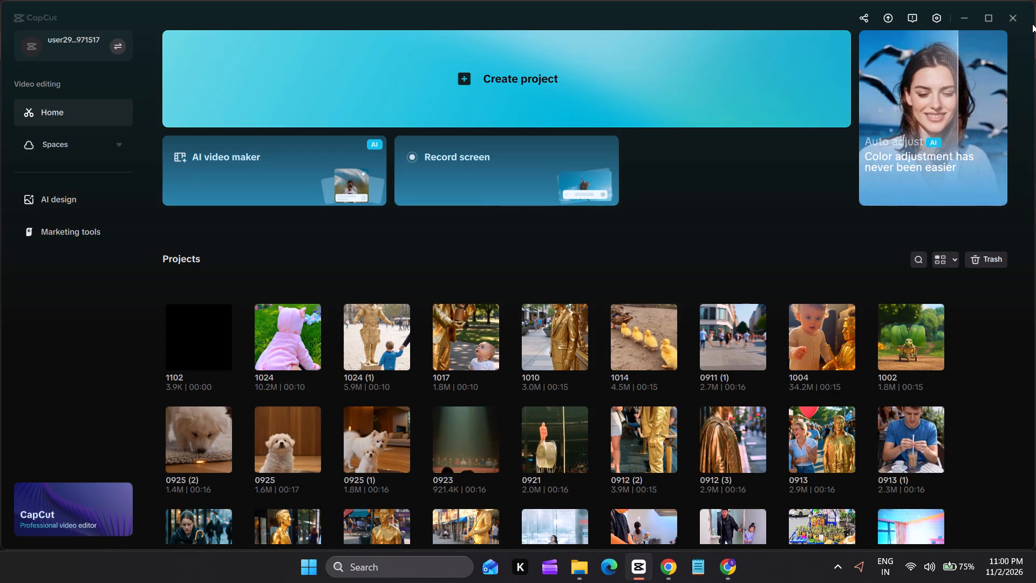
left_click(1013, 18)
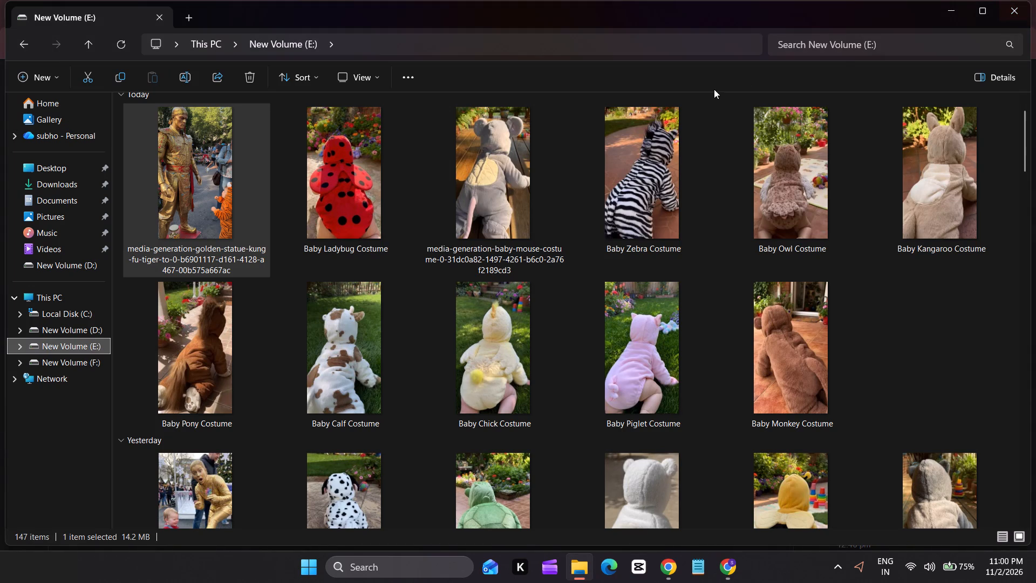
left_click(1009, 8)
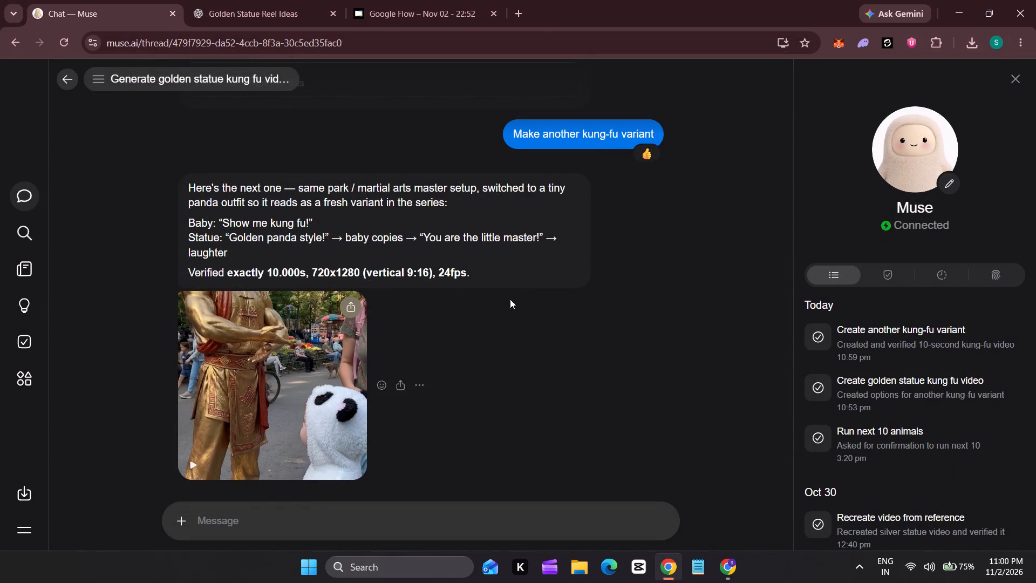
scroll(528, 146, "down", 2)
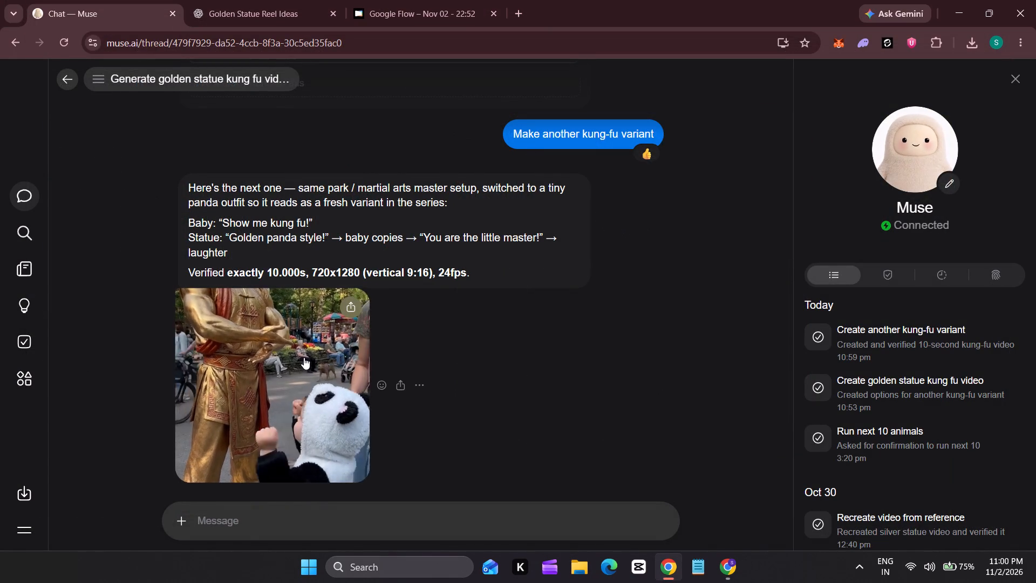
left_click(304, 357)
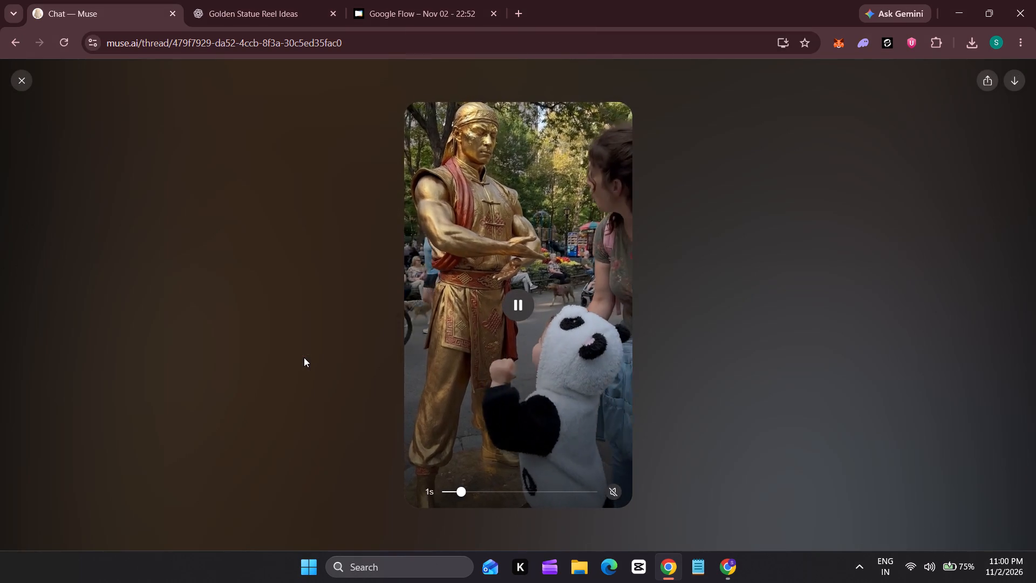
left_click(615, 493)
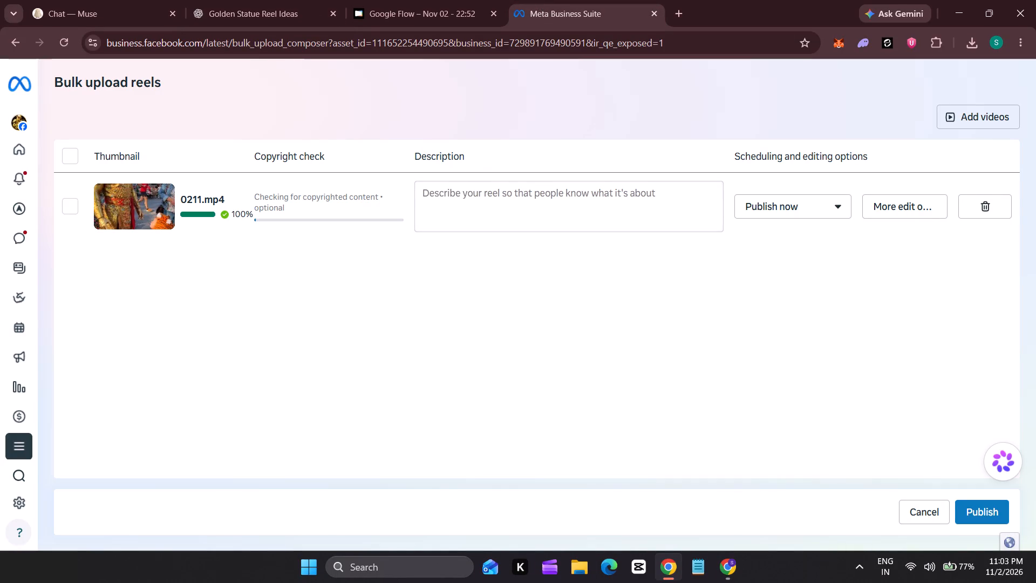
left_click(485, 188)
key("ctrl+v")
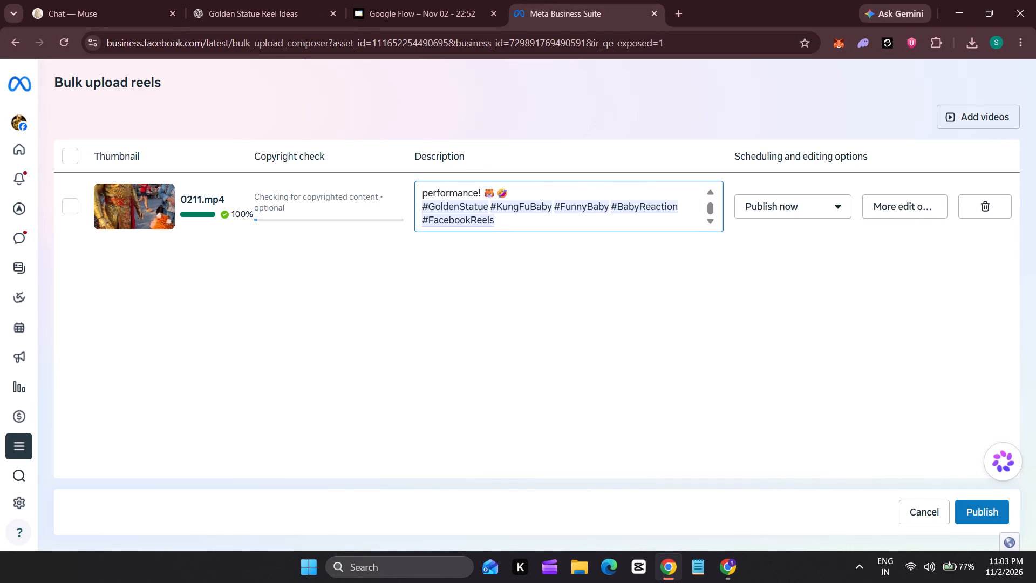
left_click(485, 188)
scroll(485, 188, "up", 3)
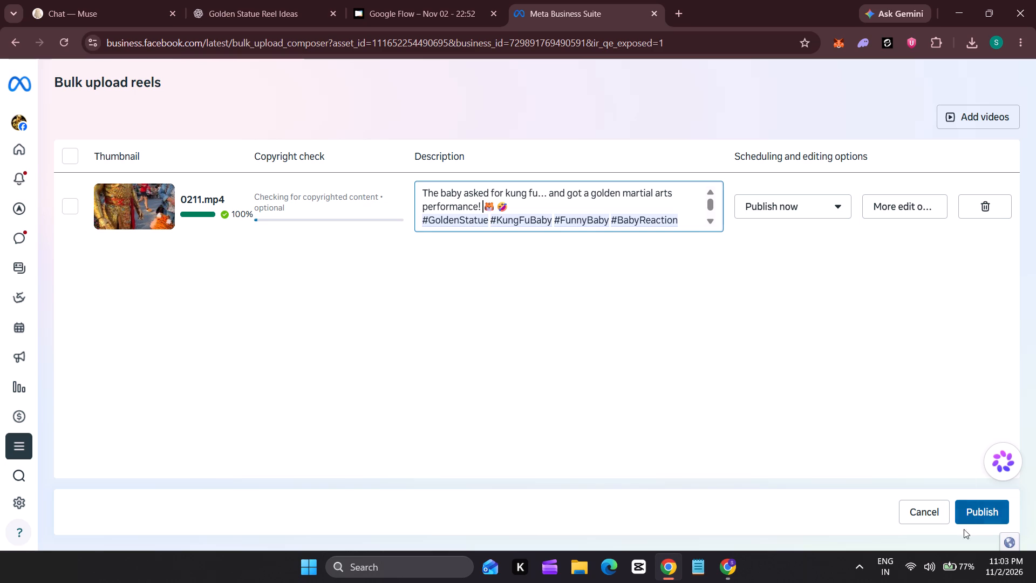
Open the additional edit options for the 0211 reel.
left_click(906, 211)
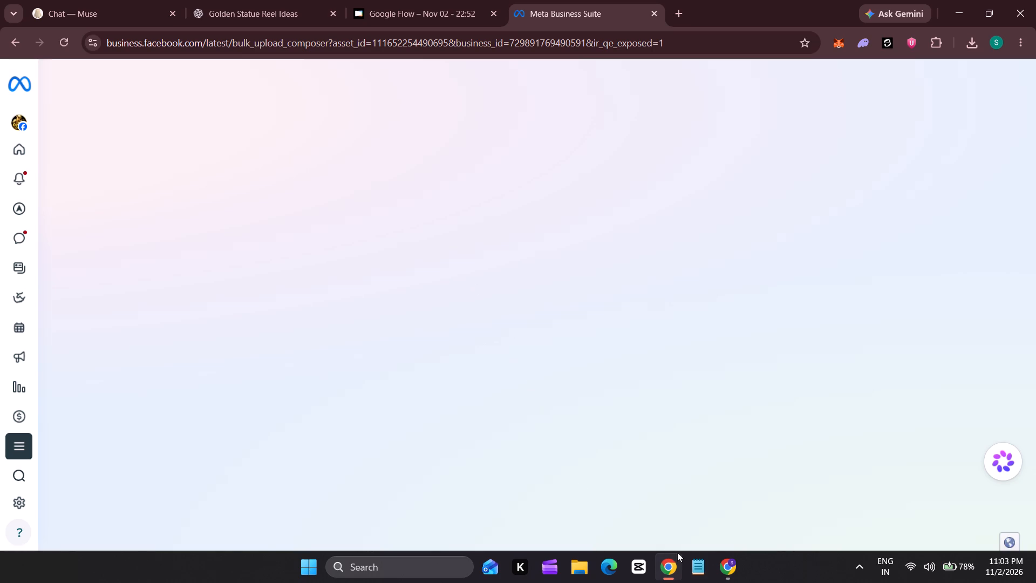
Switch to the other Chrome window and check the upload progress of the DREAM reels.
left_click(731, 573)
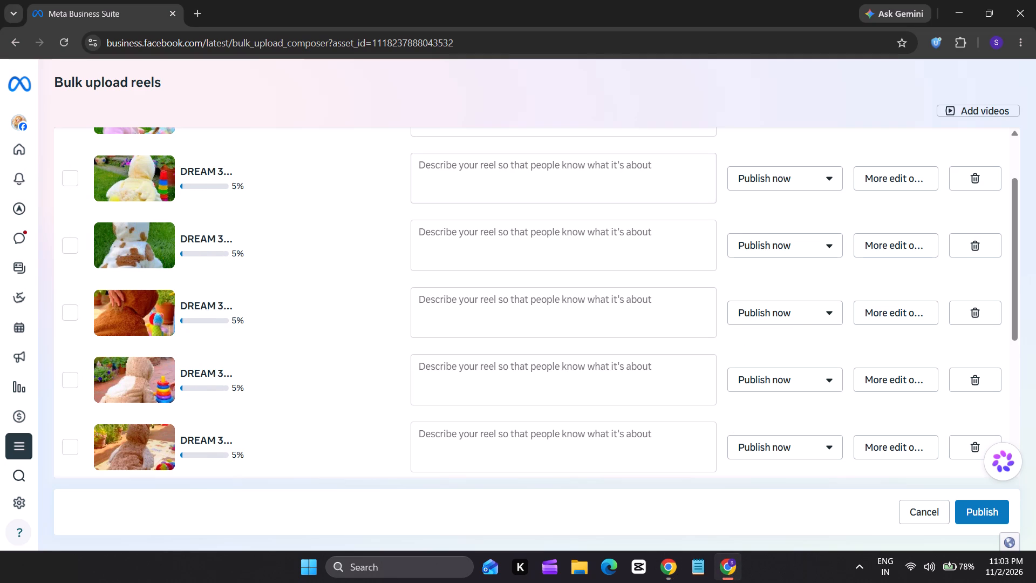
left_click(375, 175)
scroll(375, 175, "up", 5)
scroll(375, 175, "down", 13)
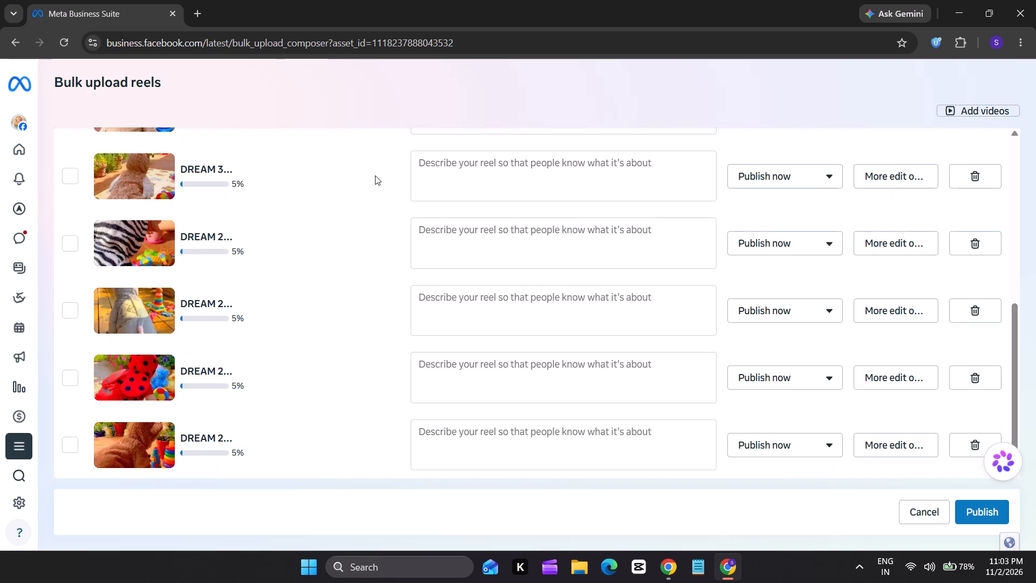
triple_click(375, 175)
triple_click(375, 175)
double_click(375, 175)
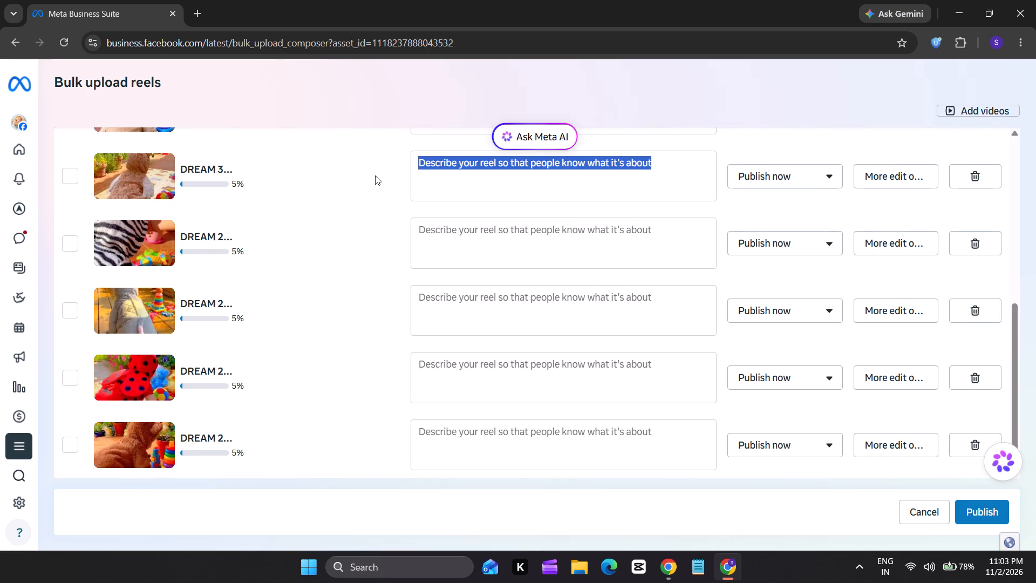
Reload the DREAM reels' bulk upload page, discarding unsaved changes, and keep retrying the page load.
left_click(72, 48)
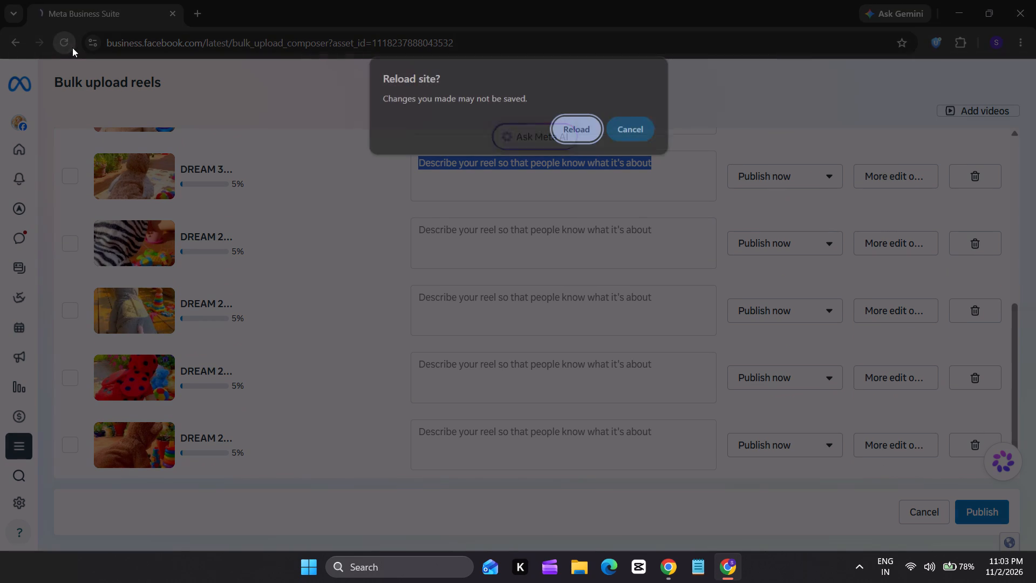
left_click(586, 141)
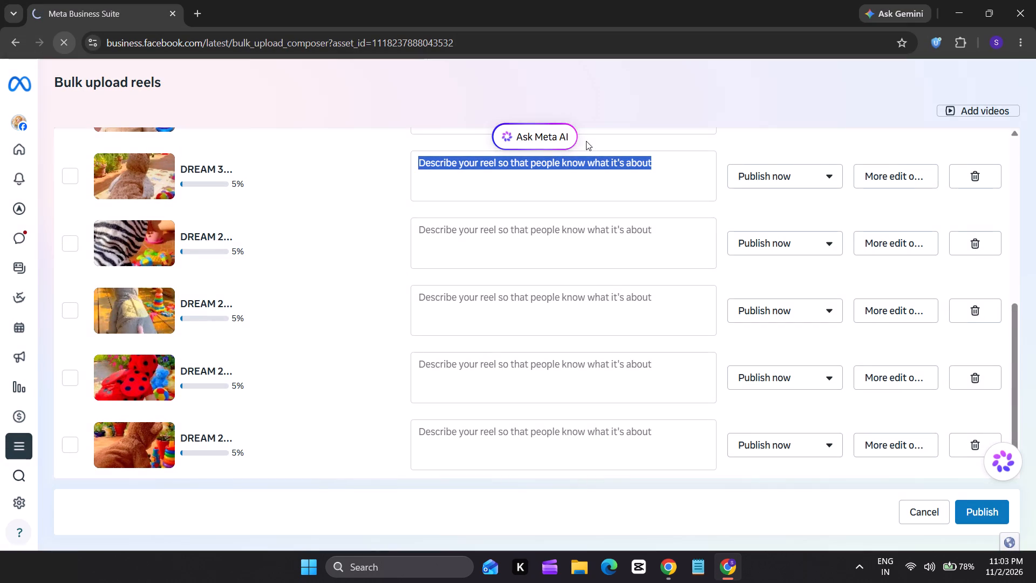
left_click(359, 403)
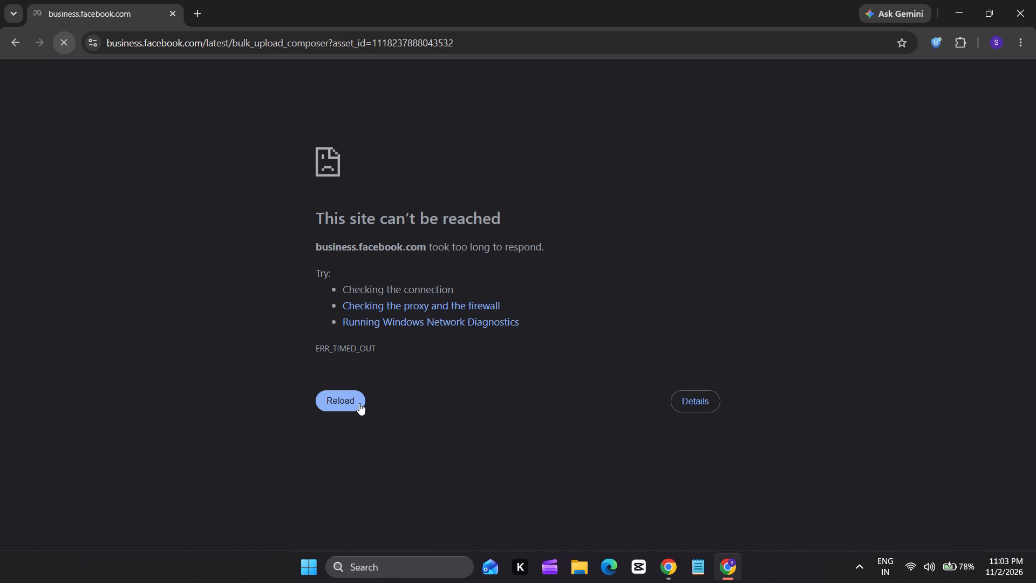
left_click(359, 391)
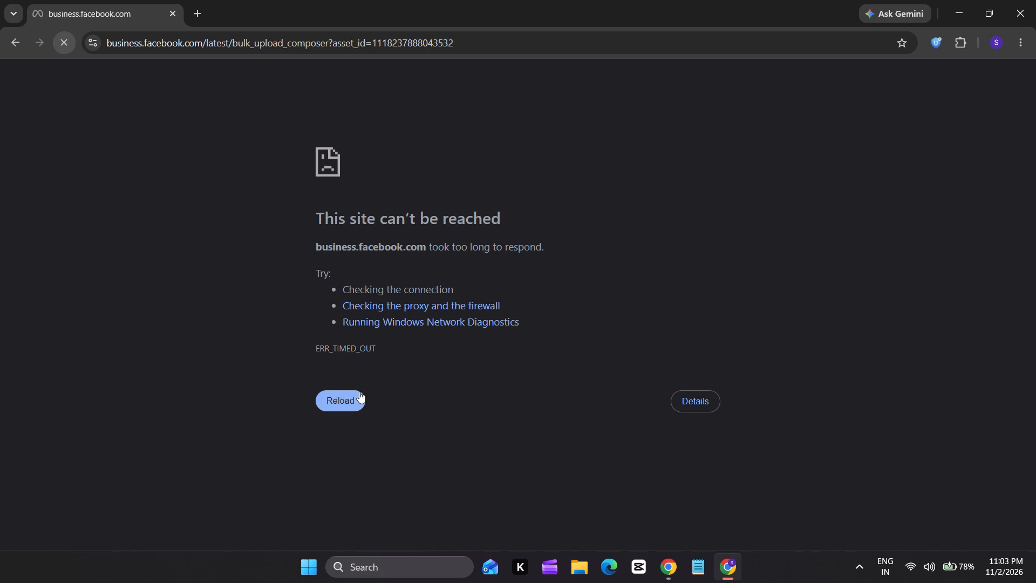
left_click(359, 391)
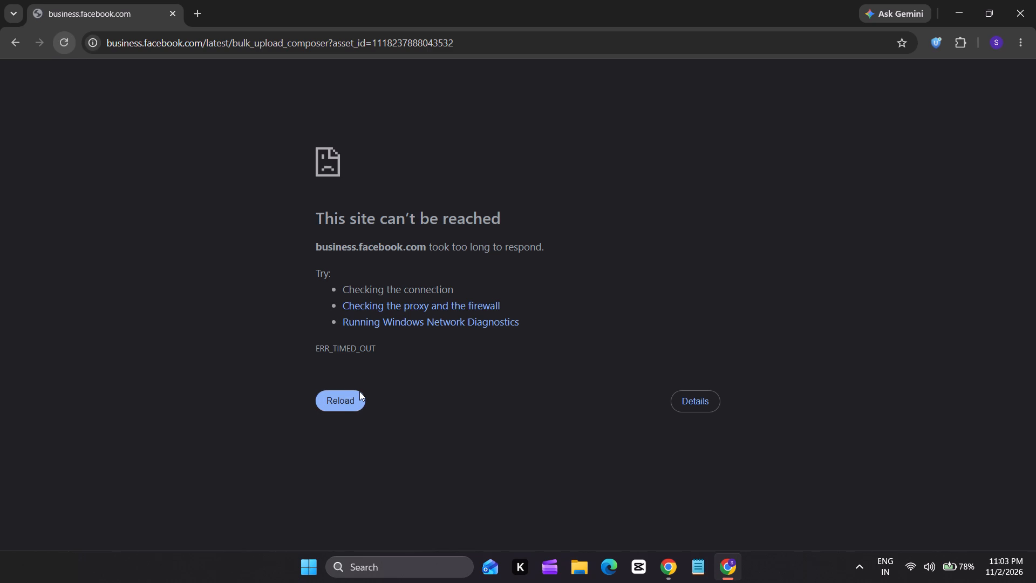
triple_click(359, 391)
triple_click(359, 391)
triple_click(359, 391)
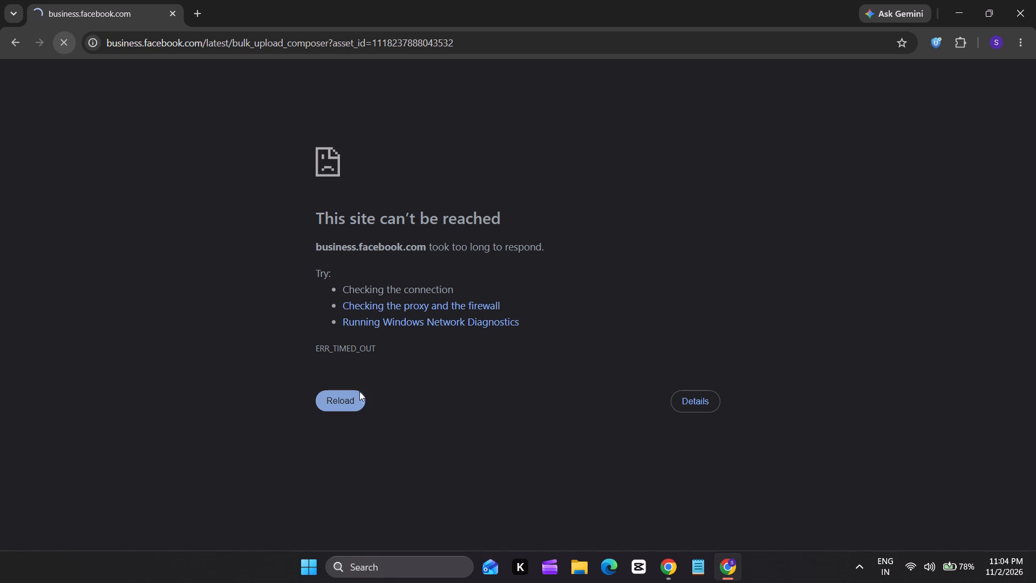
triple_click(359, 391)
triple_click(359, 391)
triple_click(359, 391)
triple_click(359, 391)
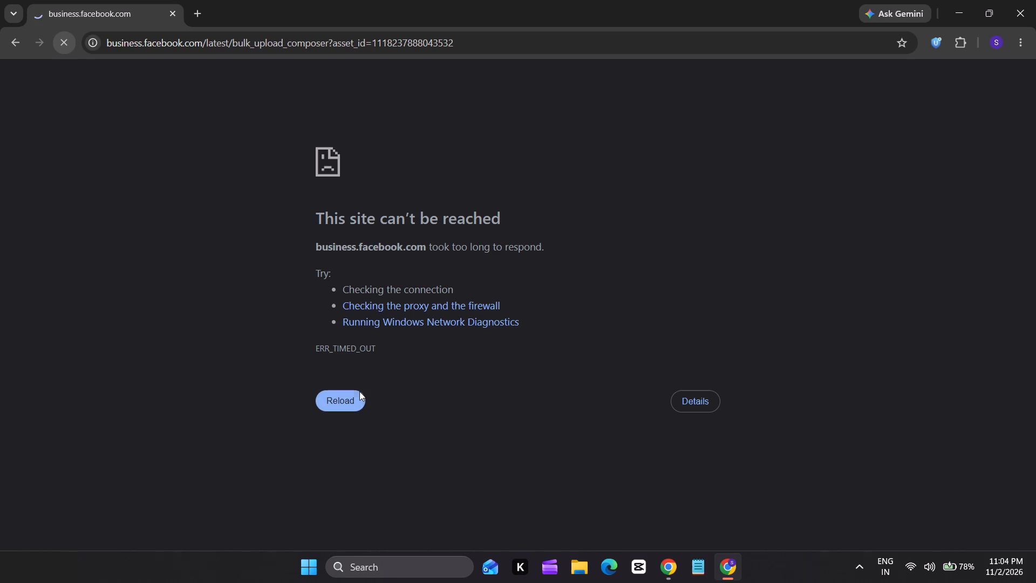
triple_click(359, 391)
left_click(359, 391)
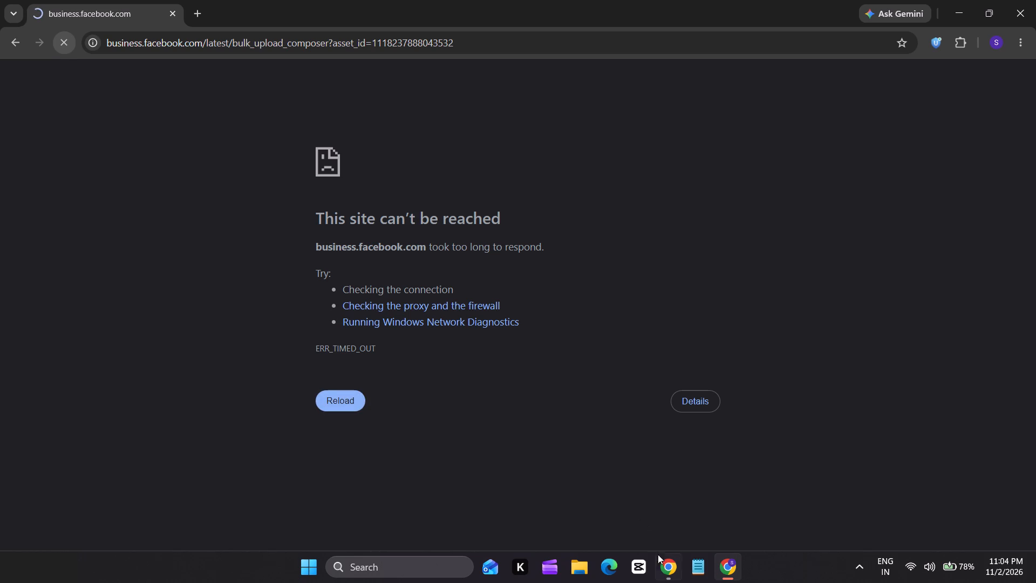
Switch to the other Chrome window and reload its Meta Business Suite bulk upload page.
left_click(663, 560)
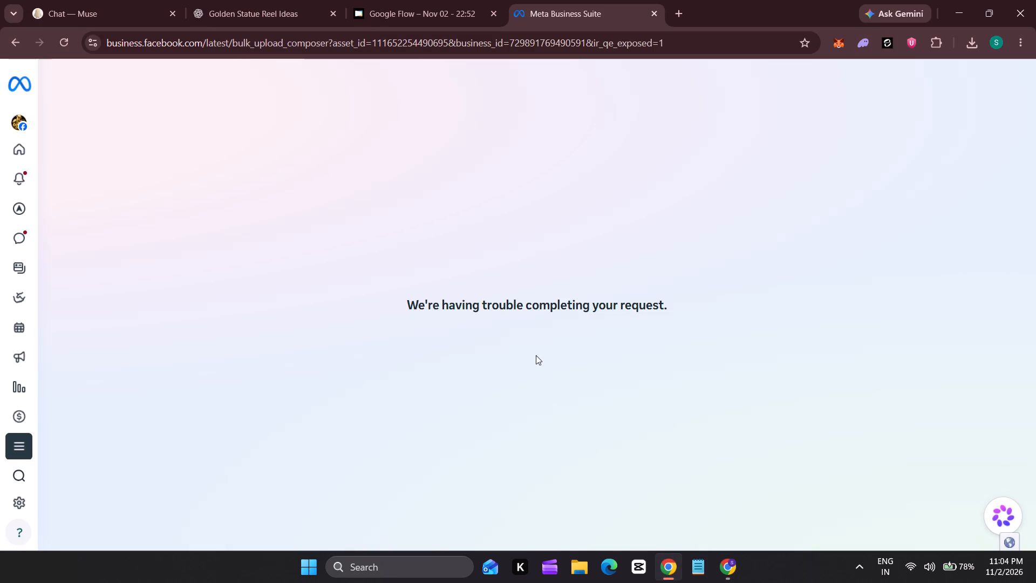
left_click(65, 45)
Search Google for "facebook" in a new browser tab, using the earlier search suggestion.
left_click(685, 11)
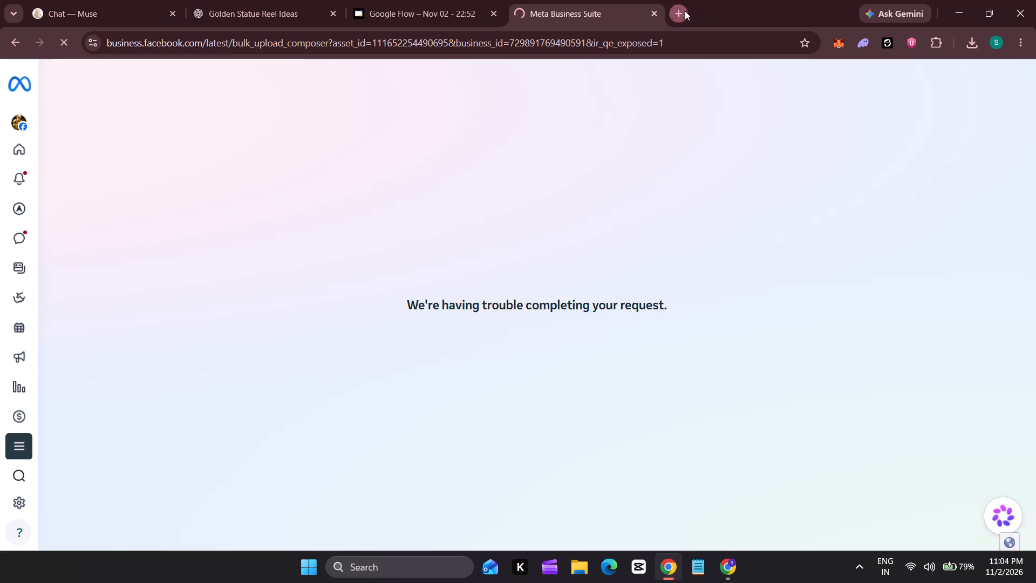
left_click(621, 246)
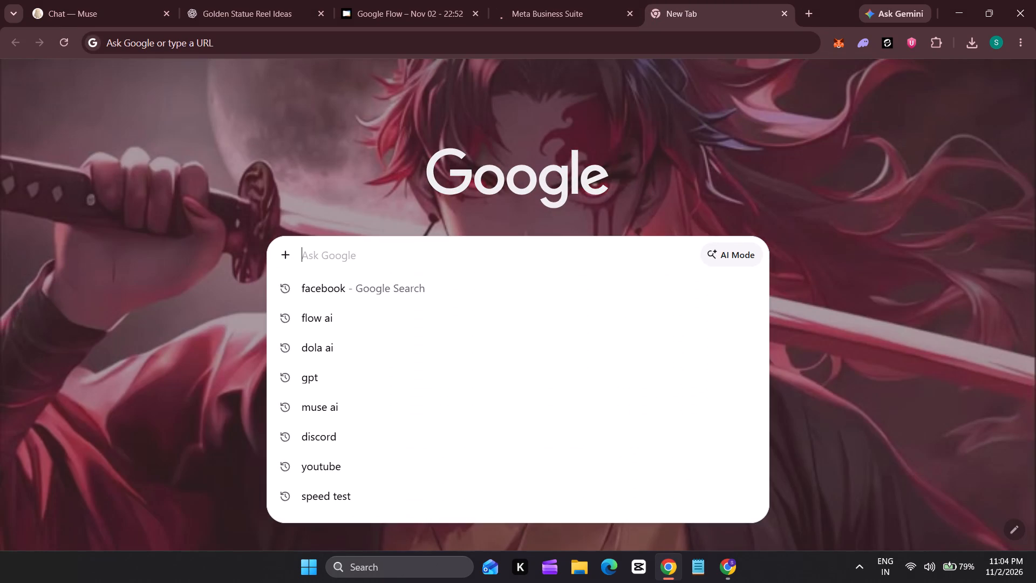
left_click(609, 290)
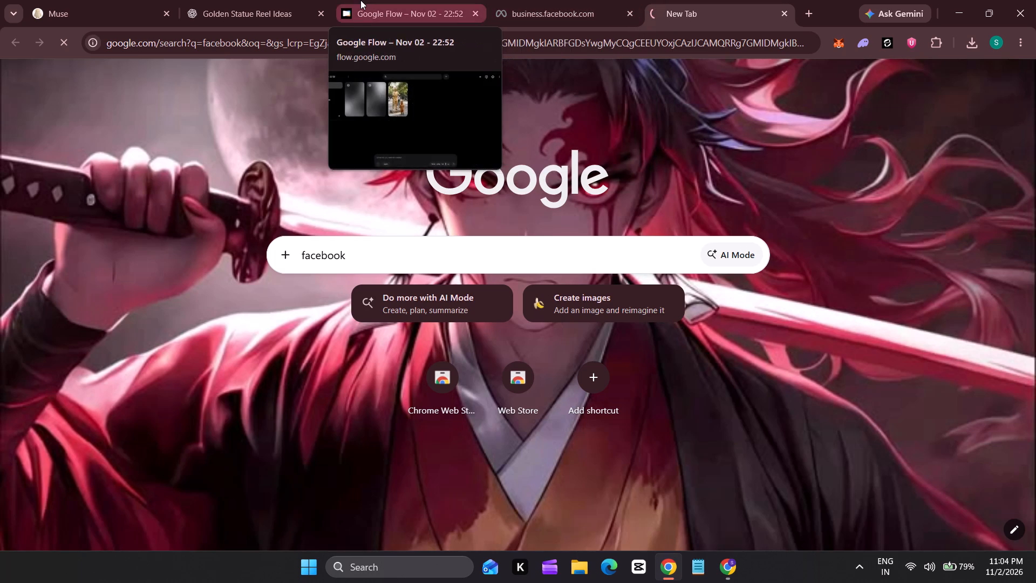
Return to the Muse chat to look at the kung-fu variant video.
left_click(166, 0)
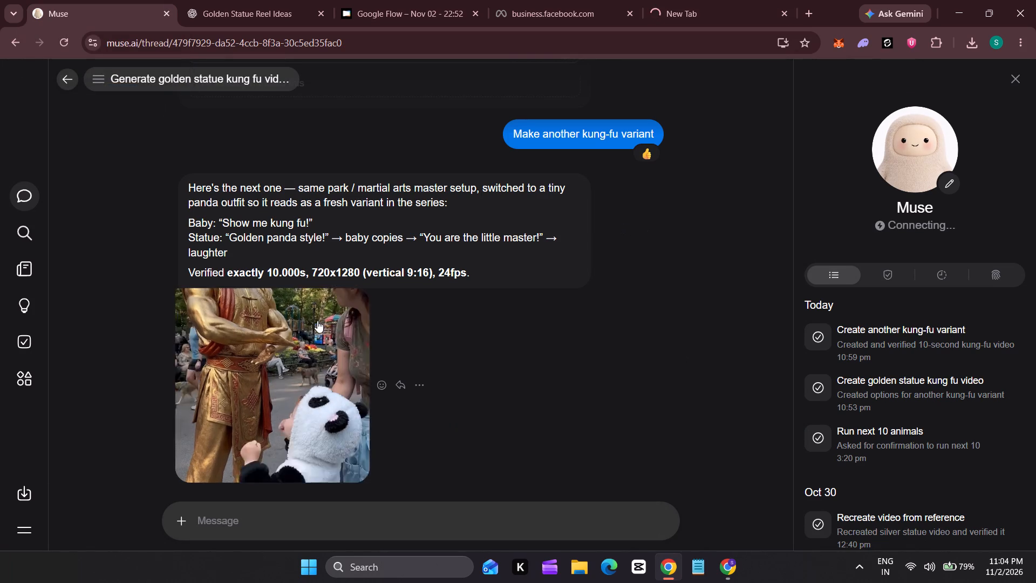
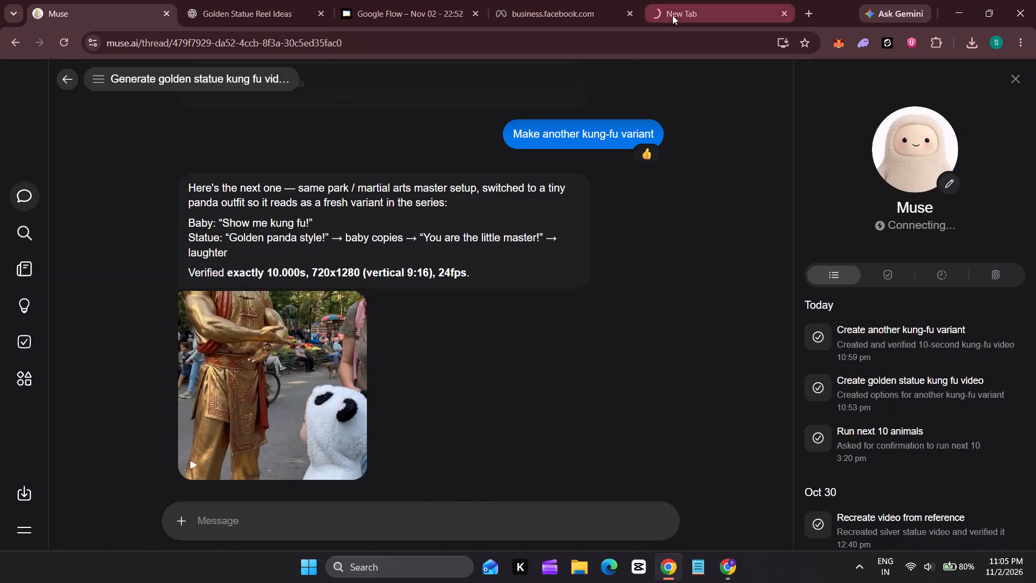
Return to the business.facebook.com bulk upload page and keep reloading it until the composer loads.
left_click(681, 0)
left_click(558, 0)
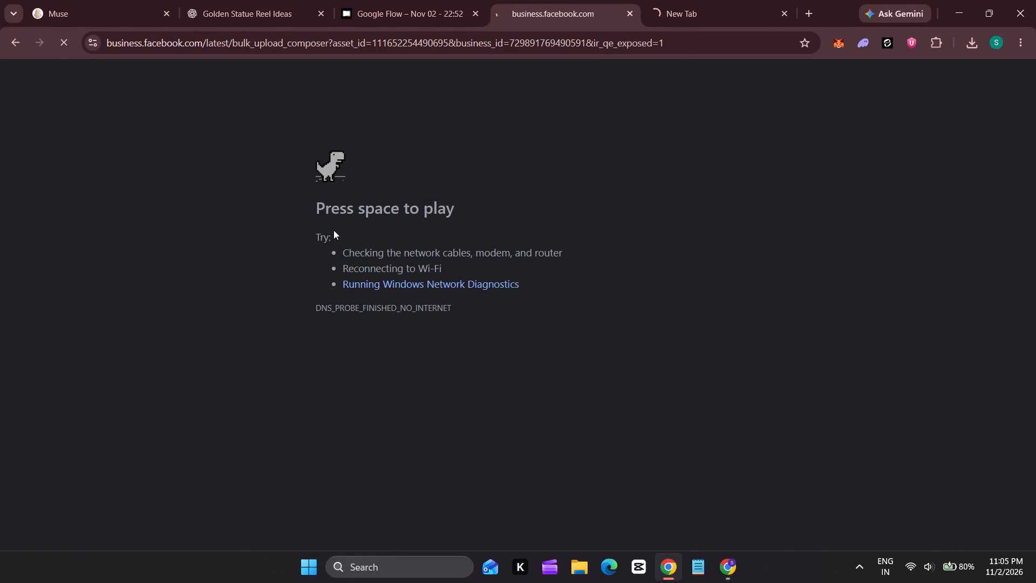
key("ctrl+r")
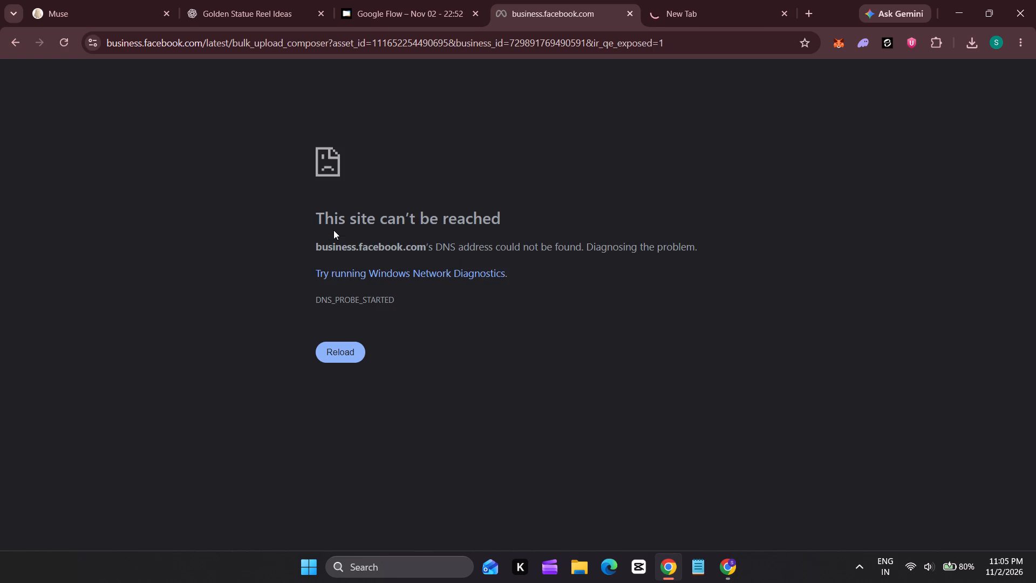
key("ctrl+r")
key("ctrl+r")
key("ctrl+r")
key("ctrl+r")
key("ctrl+r")
key("ctrl+f")
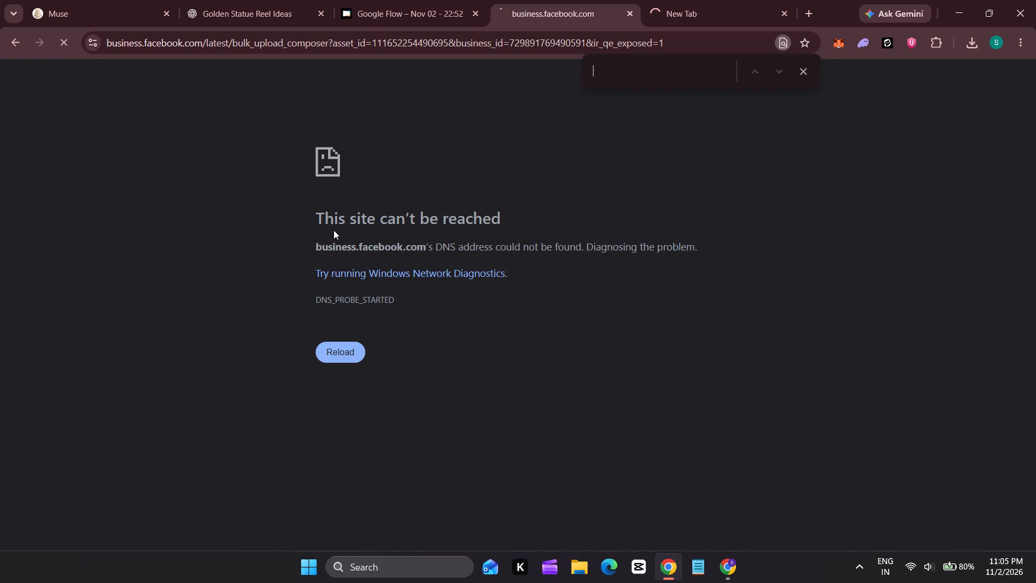
key("ctrl+r")
key("ctrl+r")
key("ctrl+r")
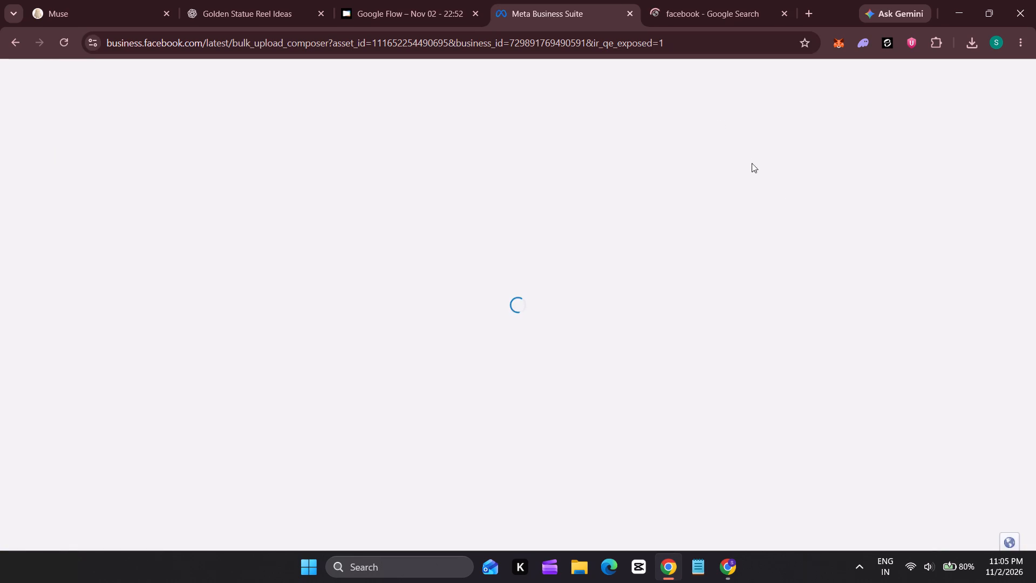
Switch to the other Chrome window and reload its DREAM reels bulk upload page.
left_click(732, 563)
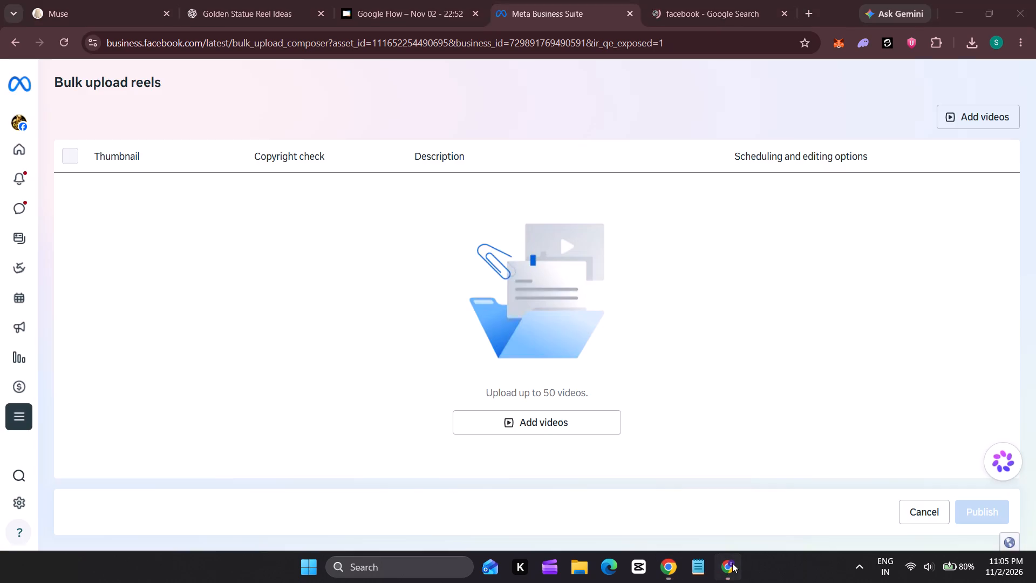
left_click(356, 392)
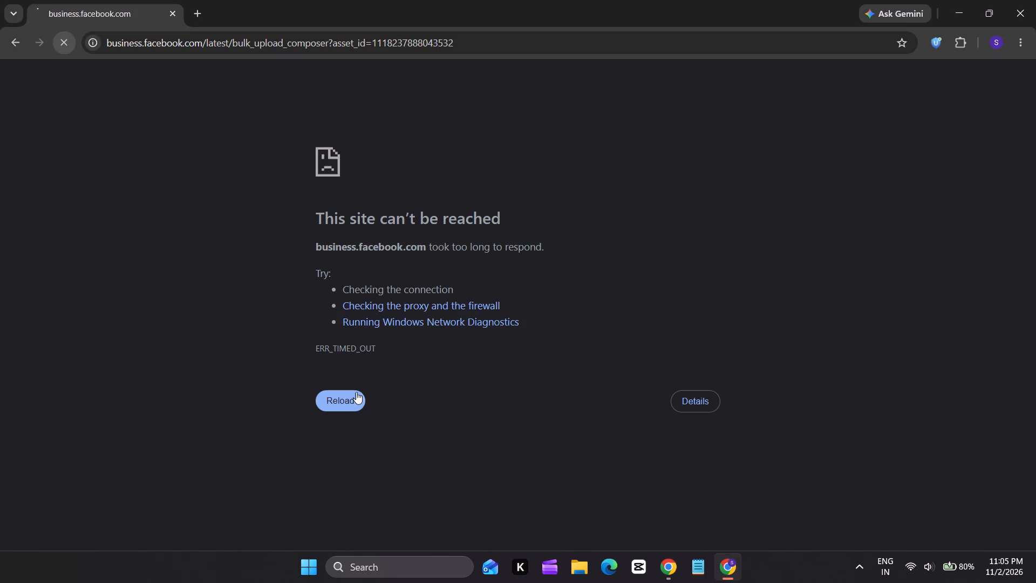
Switch back to the first Chrome window and add the video 0211.mp4 from New Volume (F:) to the bulk upload.
left_click(665, 568)
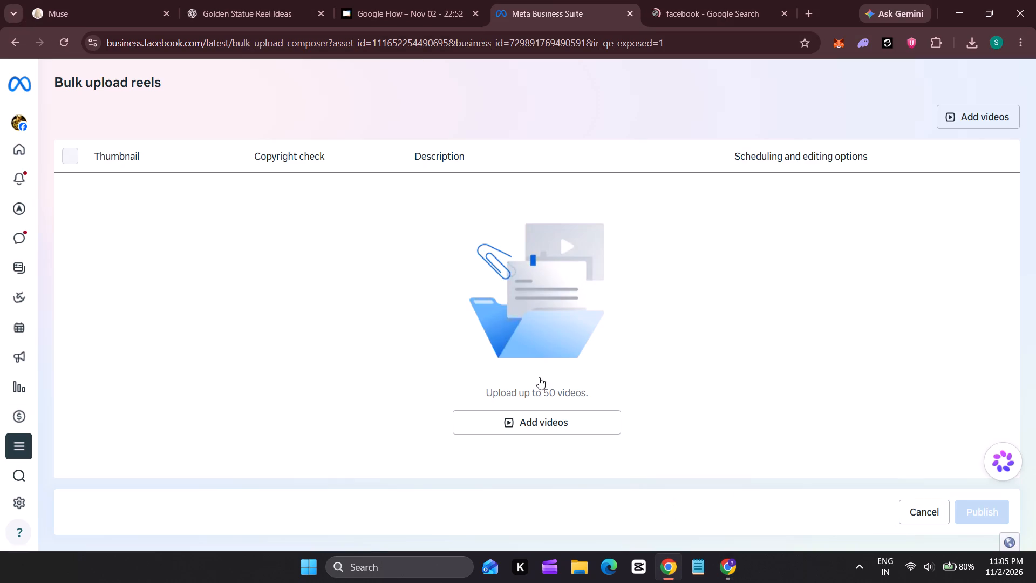
left_click(571, 433)
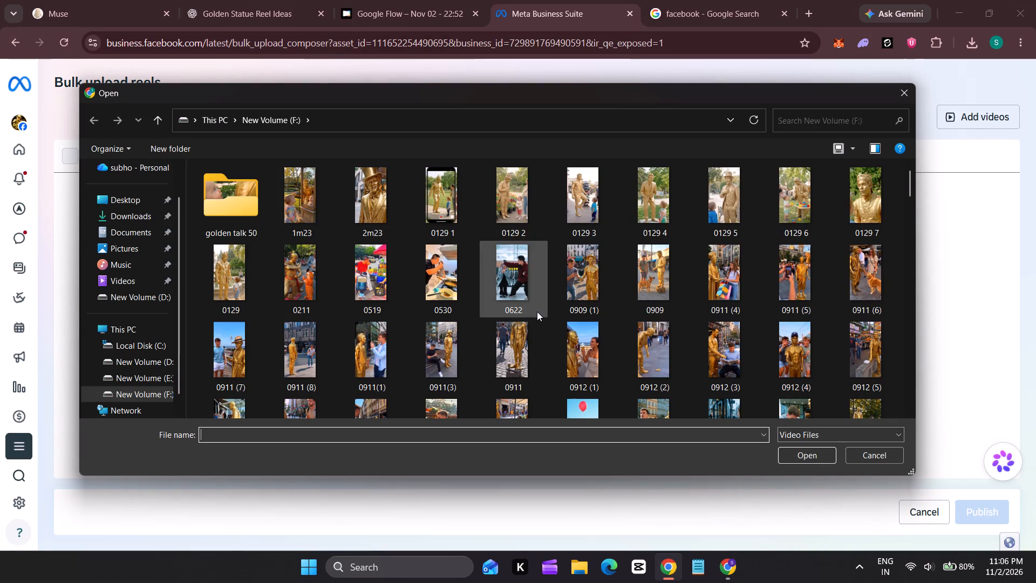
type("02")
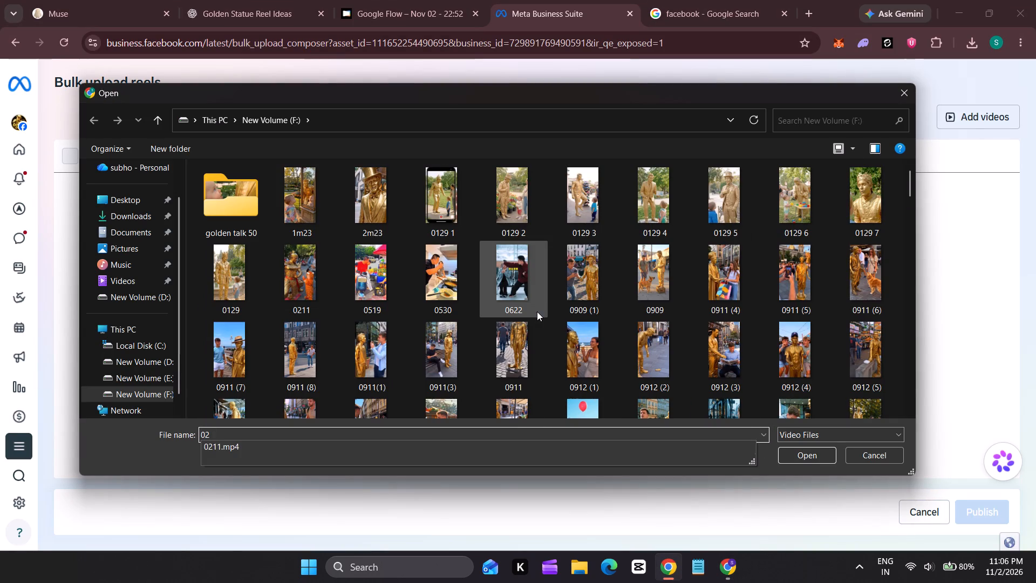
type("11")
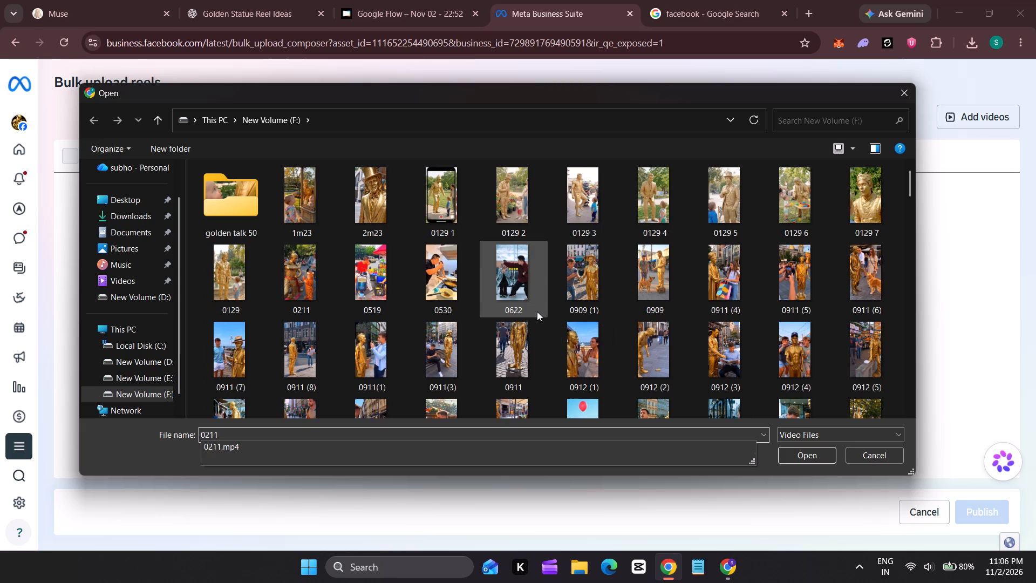
left_click(554, 454)
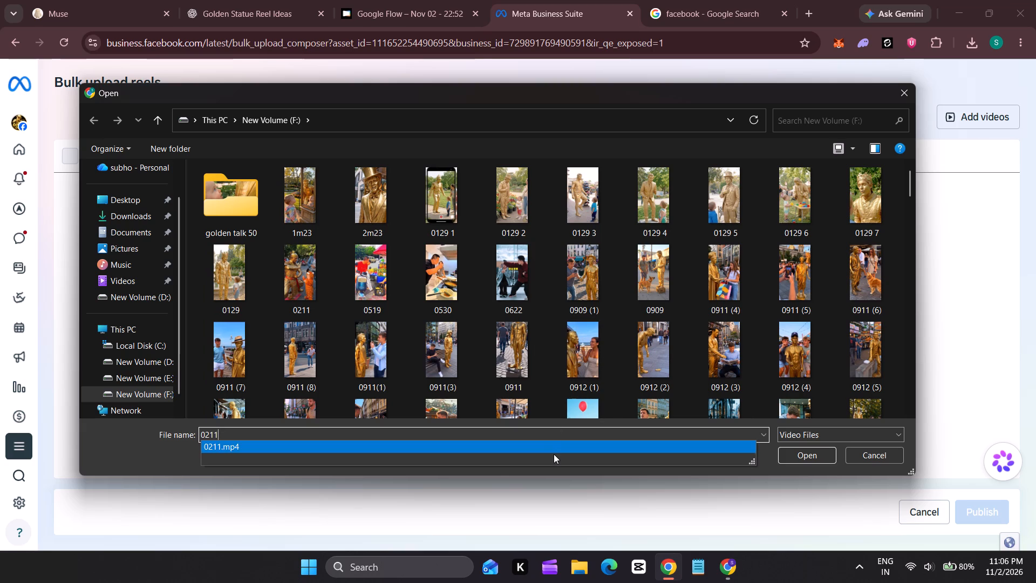
double_click(554, 454)
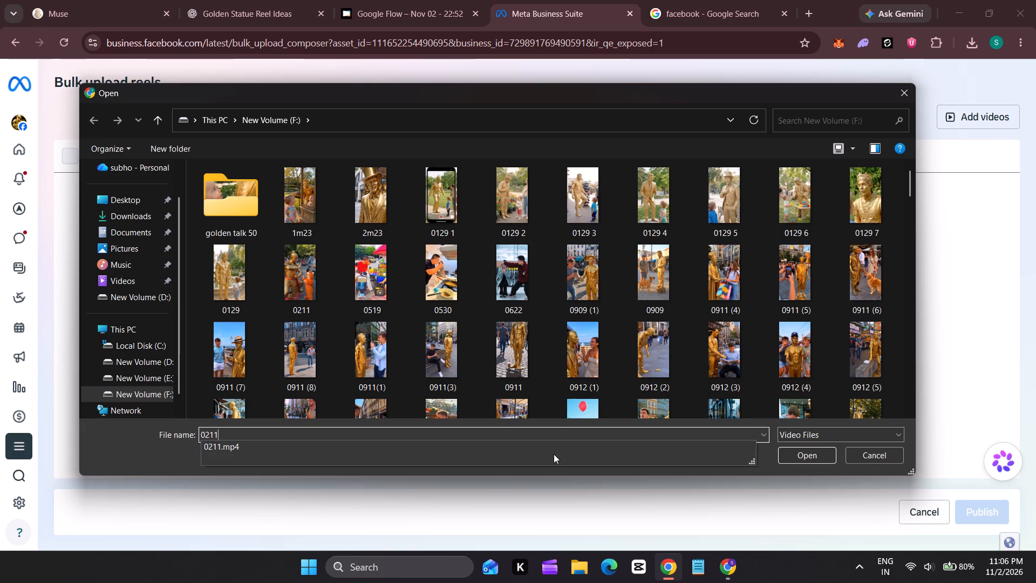
triple_click(554, 454)
triple_click(535, 439)
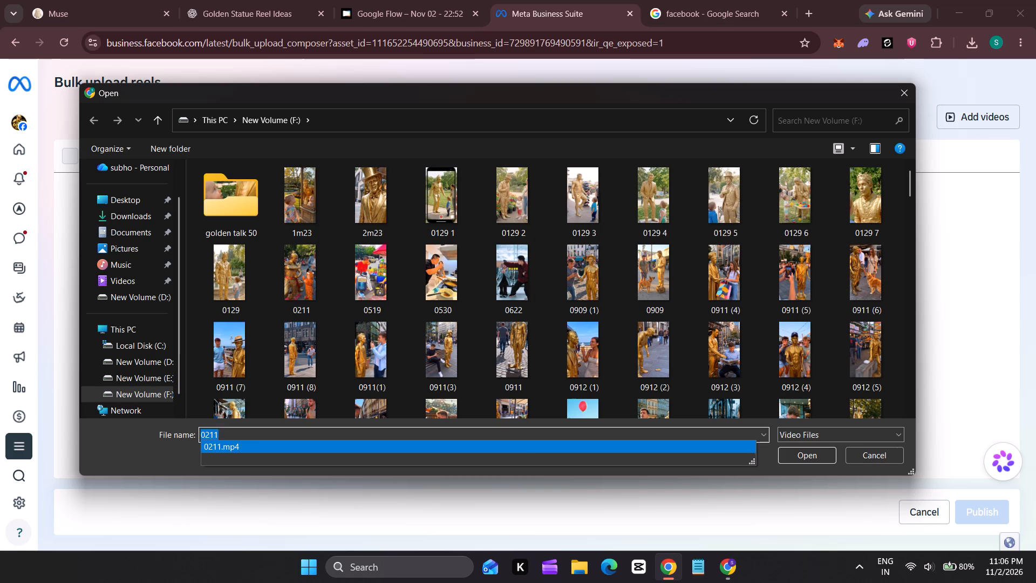
double_click(535, 439)
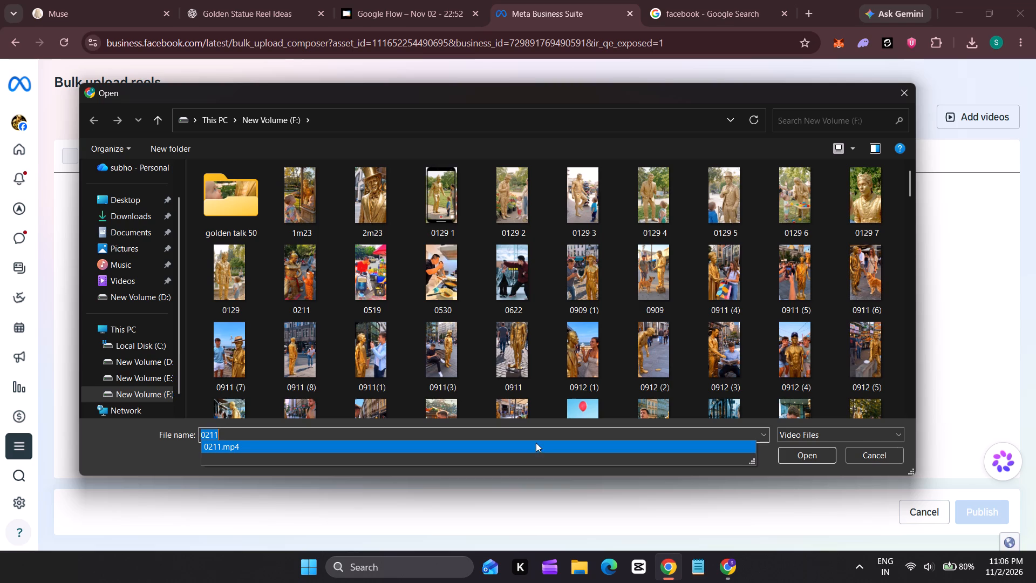
left_click(539, 445)
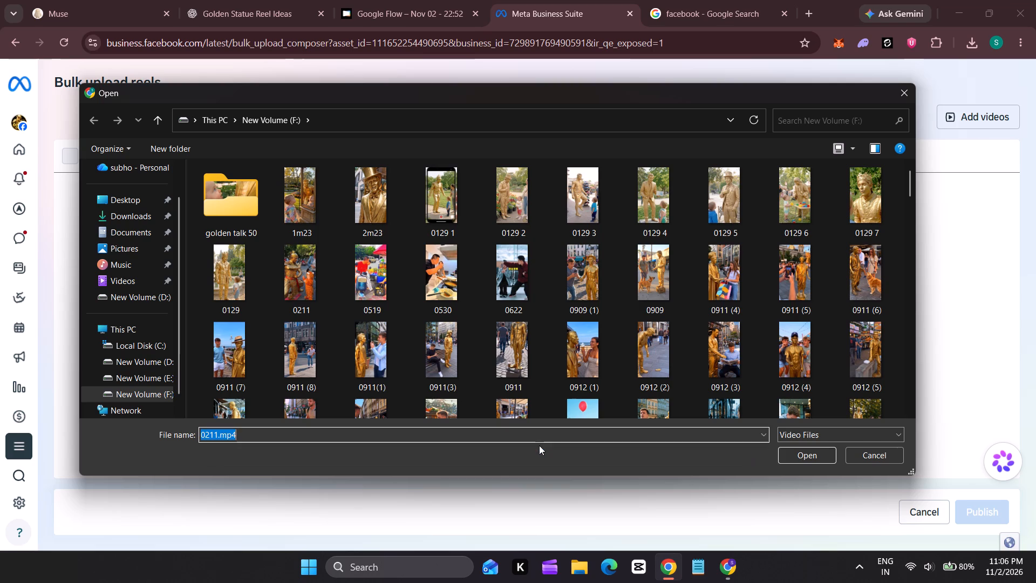
key("Return")
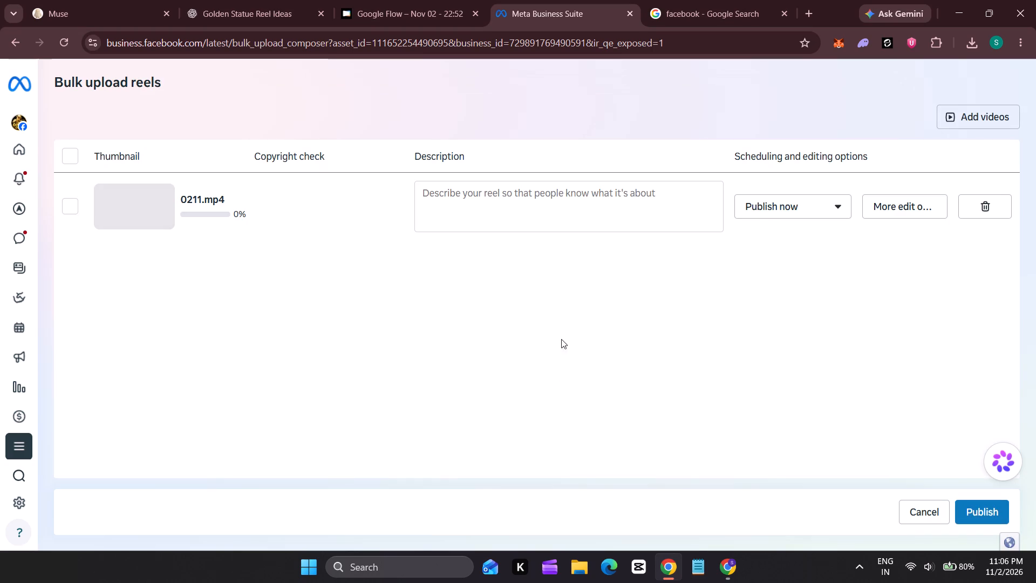
Paste the copied caption "The baby asked for kung fu... and got a golden martial arts performance!" with its hashtags as the 0211 reel's description.
left_click(578, 220)
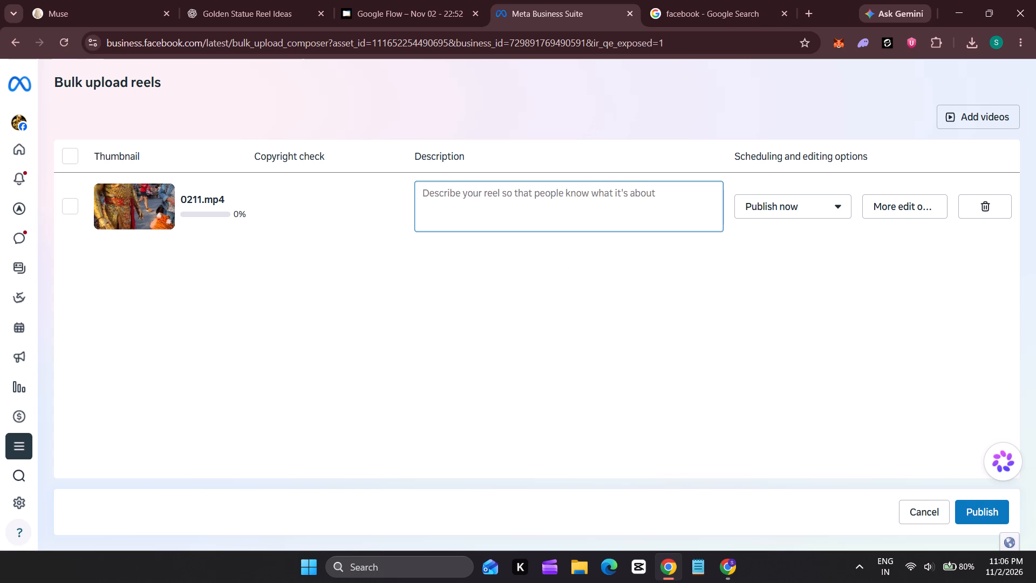
key("ctrl+v")
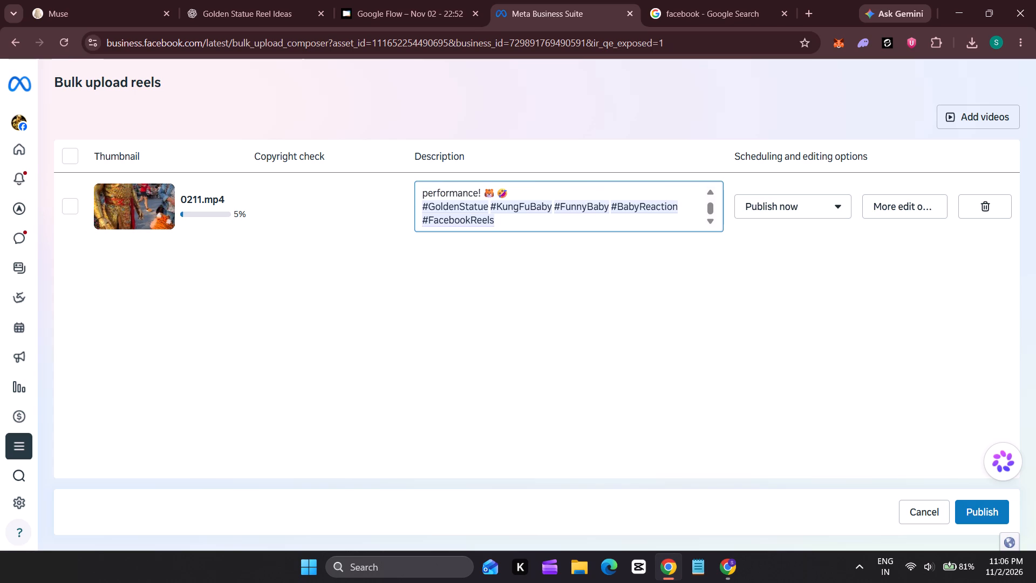
In the 0211 reel's additional edit options, choose a video frame near the one-second mark for the thumbnail.
left_click(891, 211)
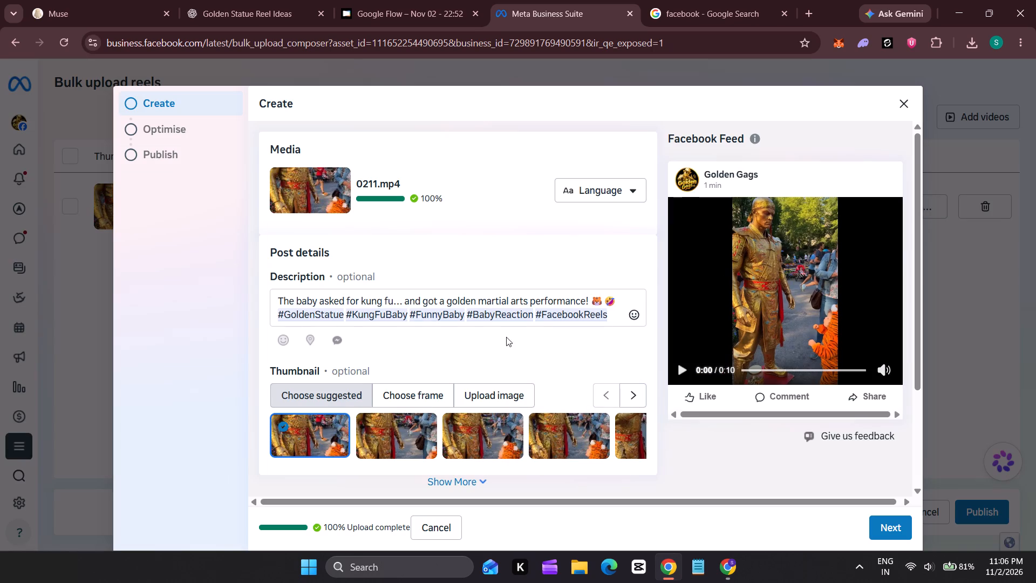
left_click(401, 394)
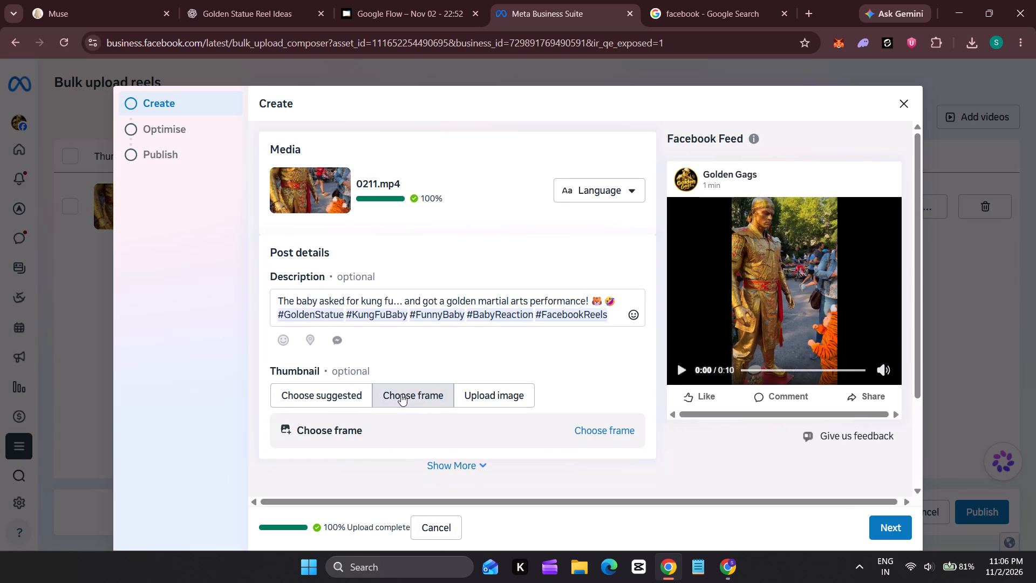
left_click(597, 427)
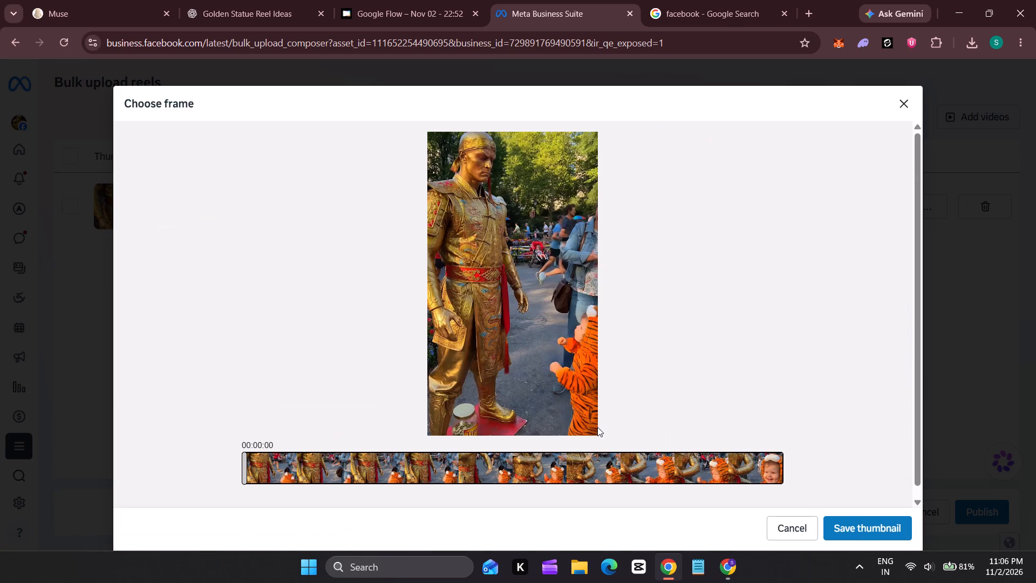
left_click(288, 459)
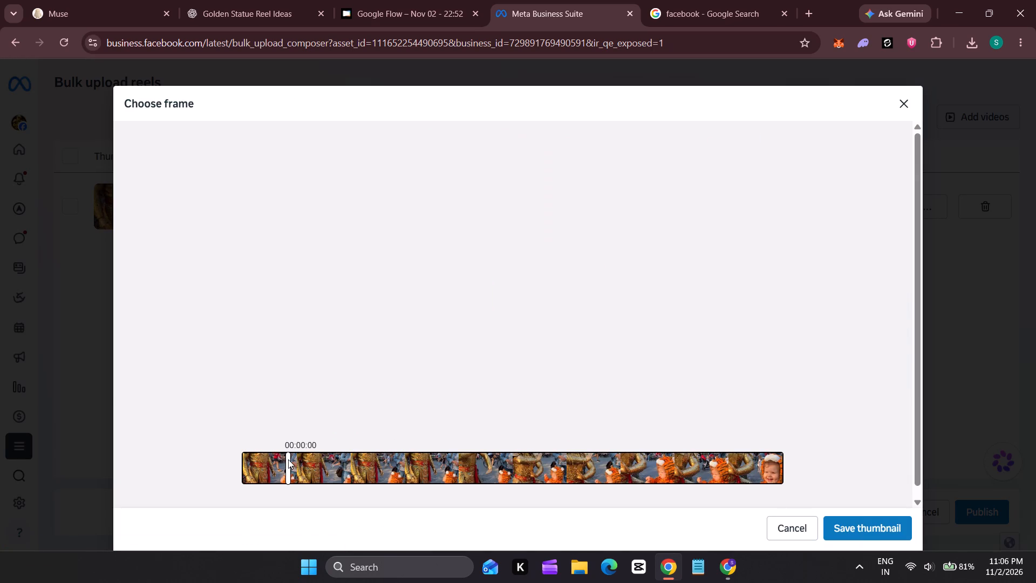
left_click(301, 464)
left_click(316, 464)
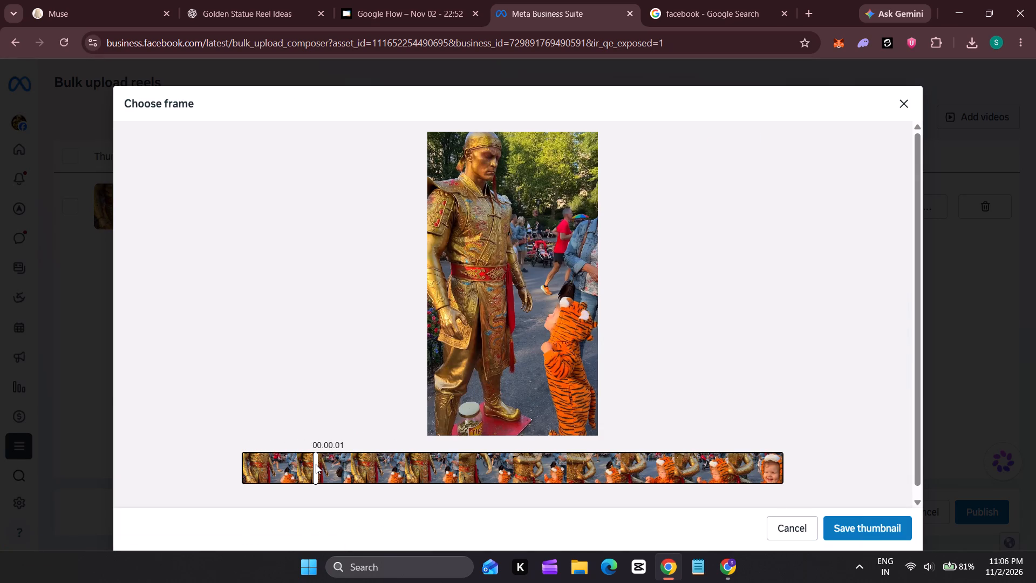
Step through the 0211 reel's frames and save the one at about four seconds, with the statue in a kung fu pose, as the thumbnail.
left_click(332, 466)
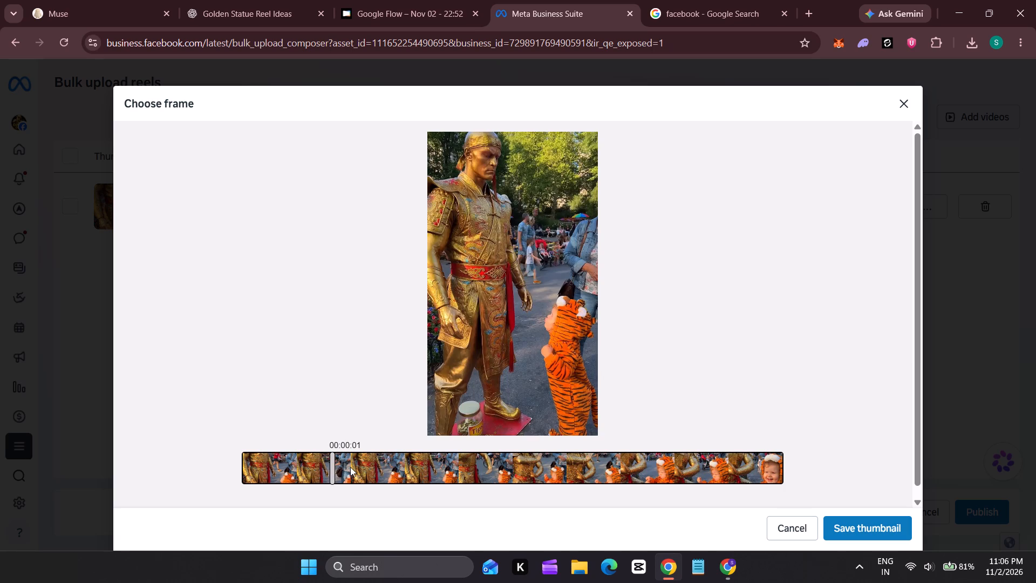
left_click(350, 467)
left_click(366, 468)
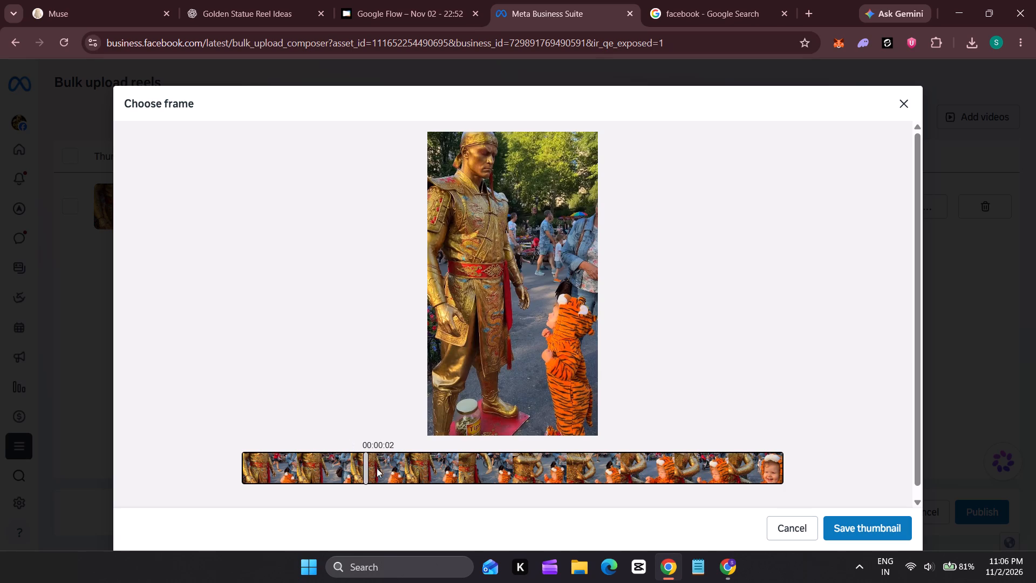
left_click(383, 469)
left_click(403, 469)
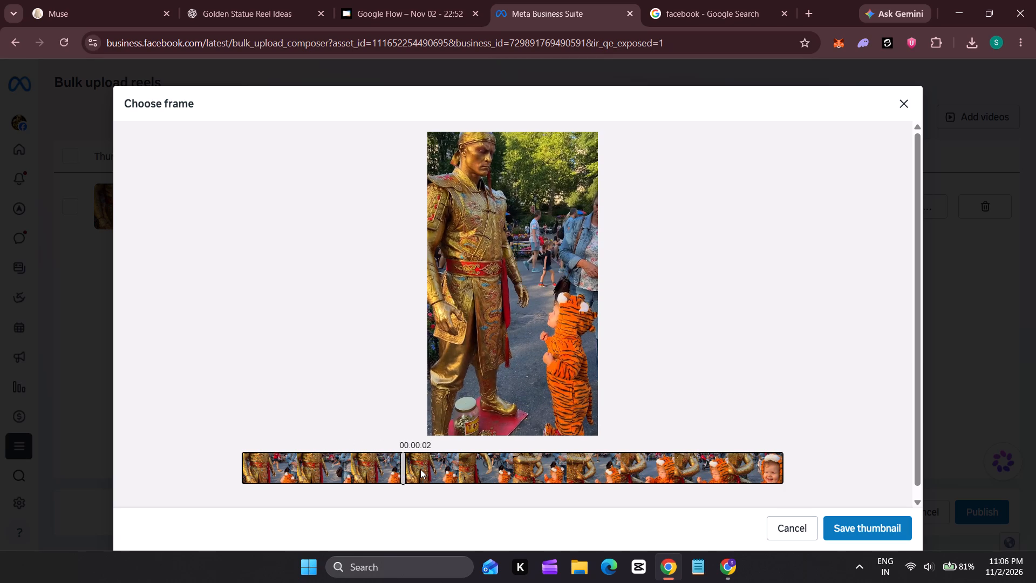
left_click(421, 469)
left_click(433, 469)
left_click(433, 469)
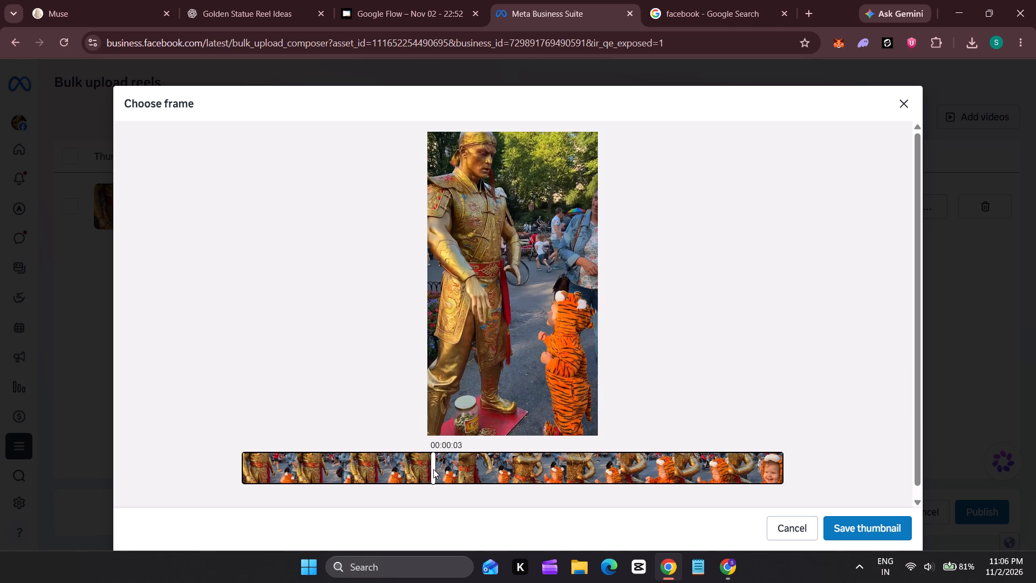
left_click(449, 467)
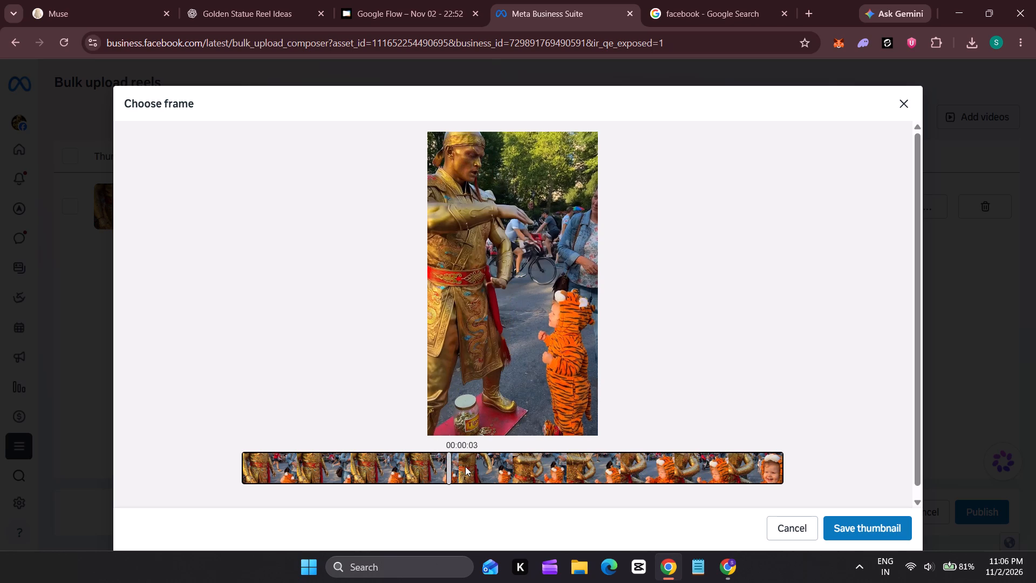
left_click(465, 466)
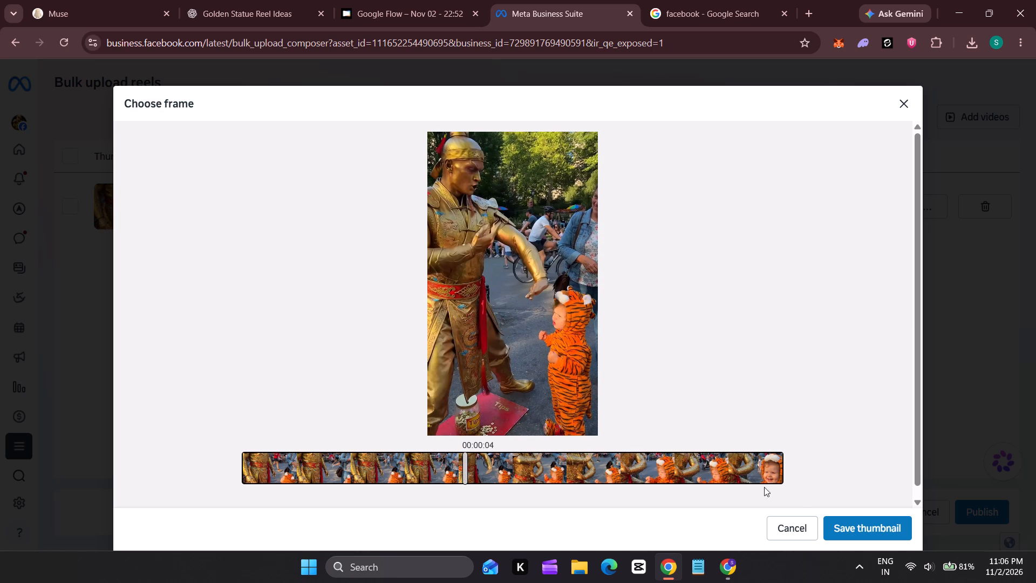
left_click(862, 519)
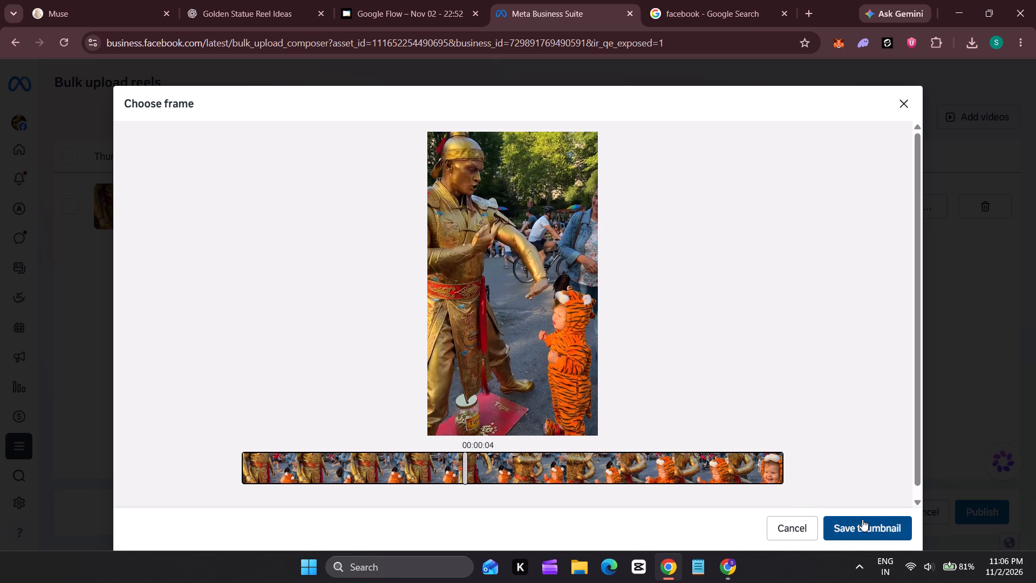
Save the 0211 reel's edit options, keeping Share now, and publish it to the Golden Gags page.
scroll(639, 402, "down", 2)
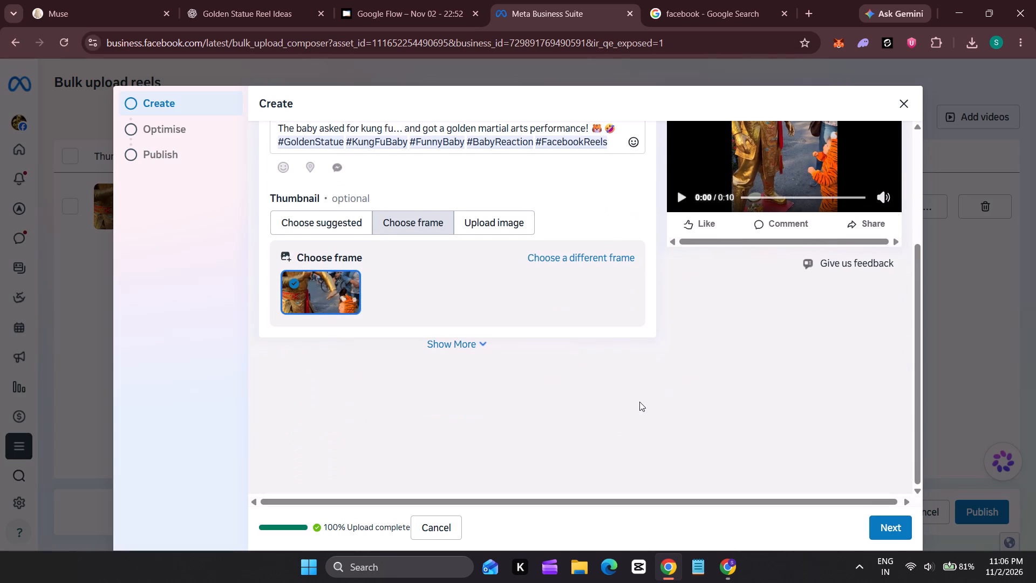
triple_click(880, 521)
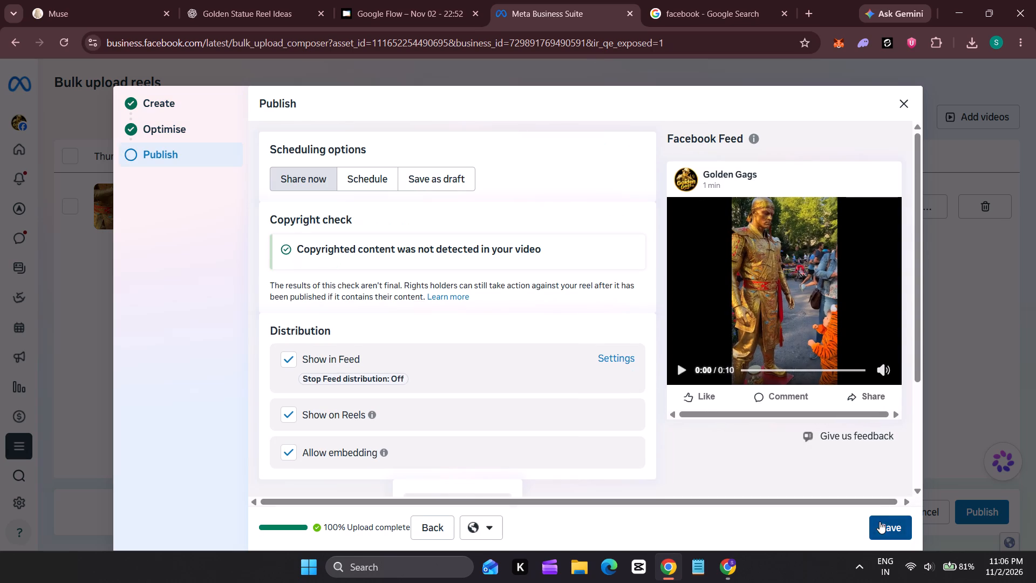
left_click(880, 521)
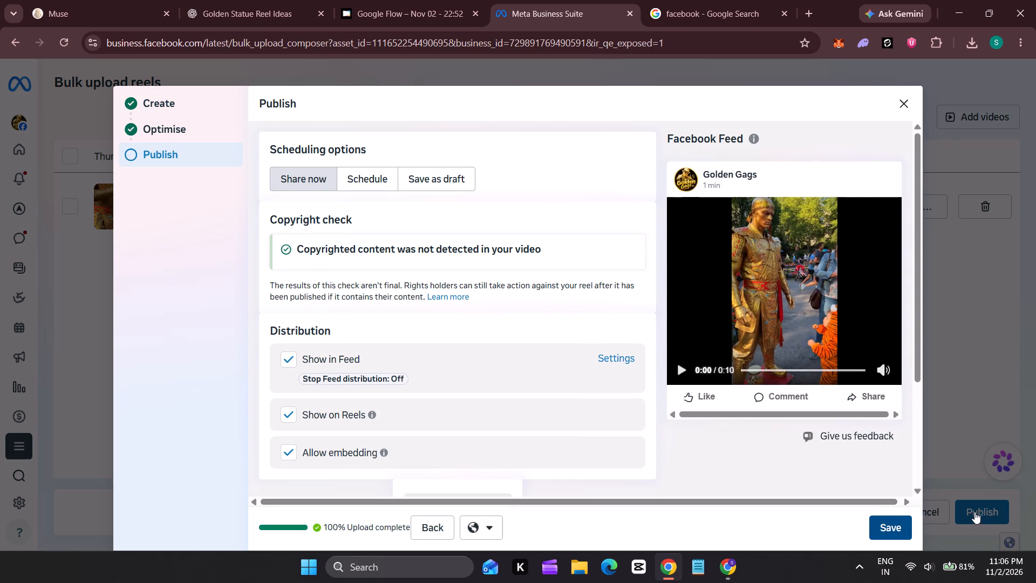
left_click(974, 511)
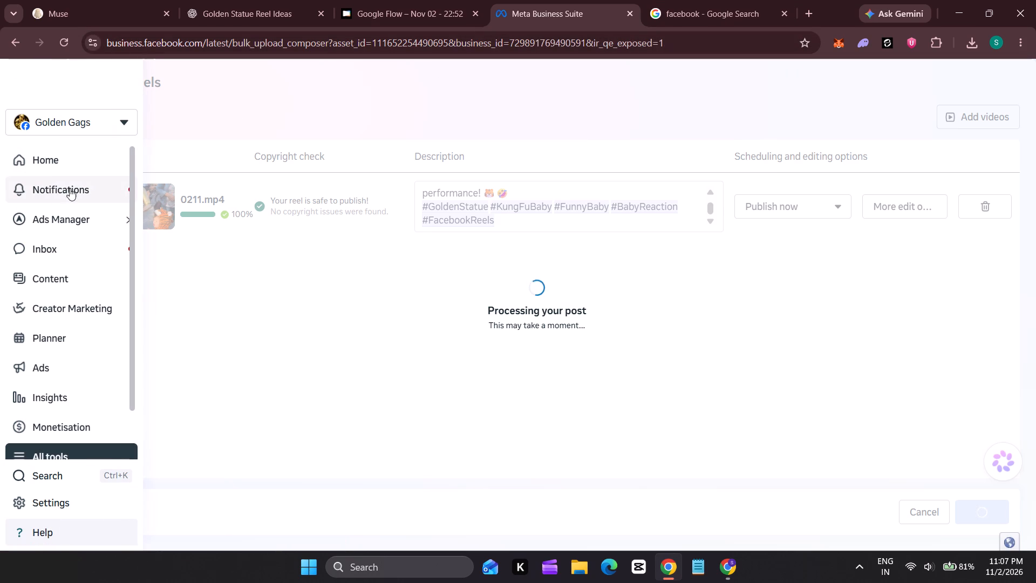
Switch to the other Chrome window and open the video file selection for its bulk upload.
left_click(726, 565)
left_click(570, 422)
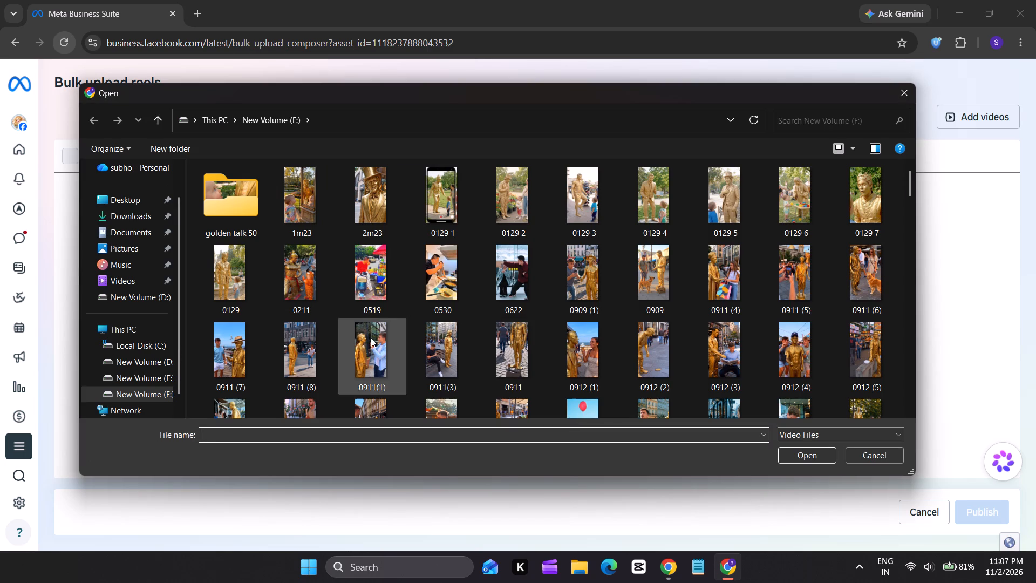
Search New Volume (F:) for "dream" and add the videos DREAM 26 through DREAM 35 to the bulk upload.
left_click(826, 113)
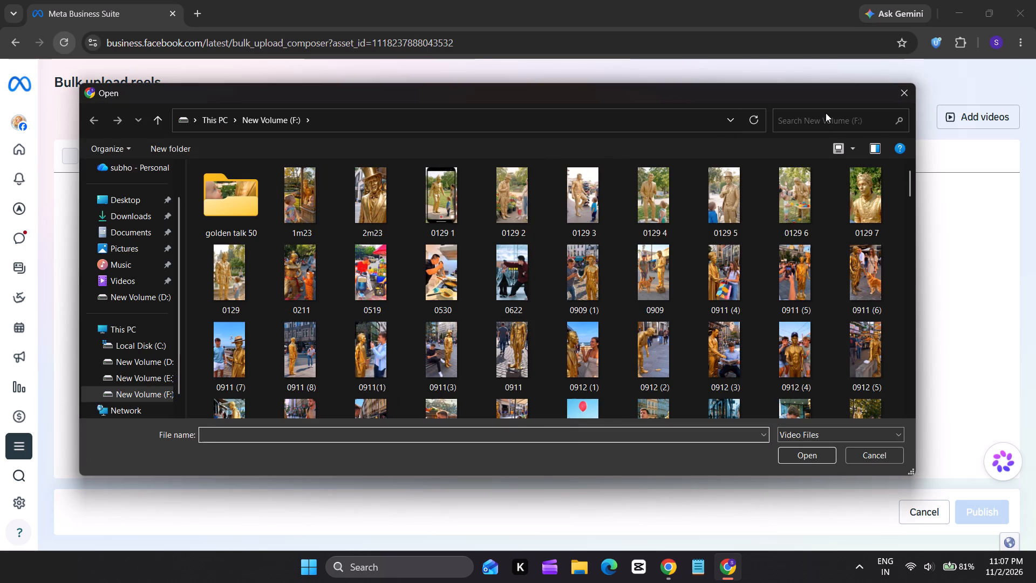
double_click(826, 113)
left_click(826, 113)
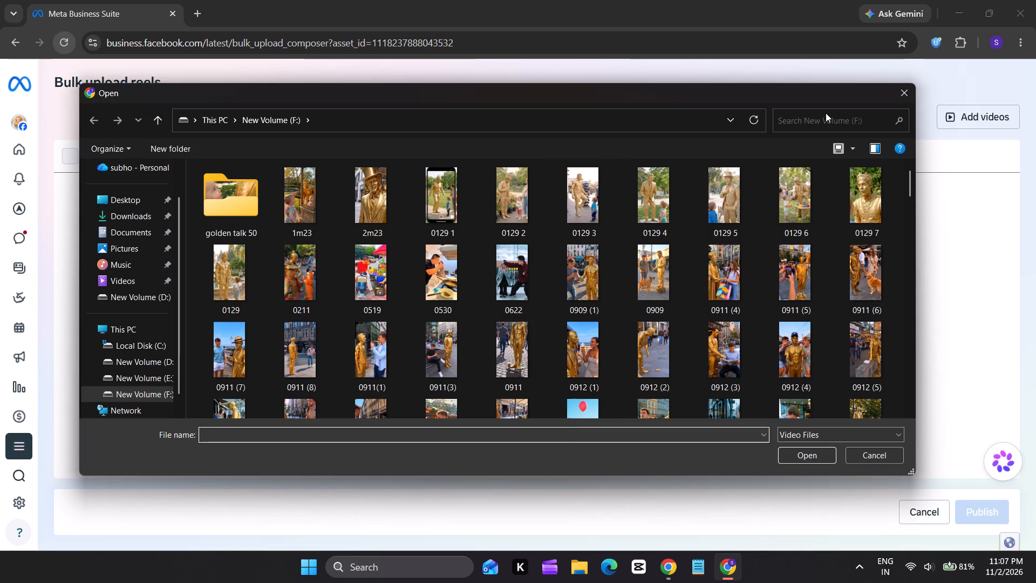
left_click(826, 113)
left_click(826, 117)
type("dream")
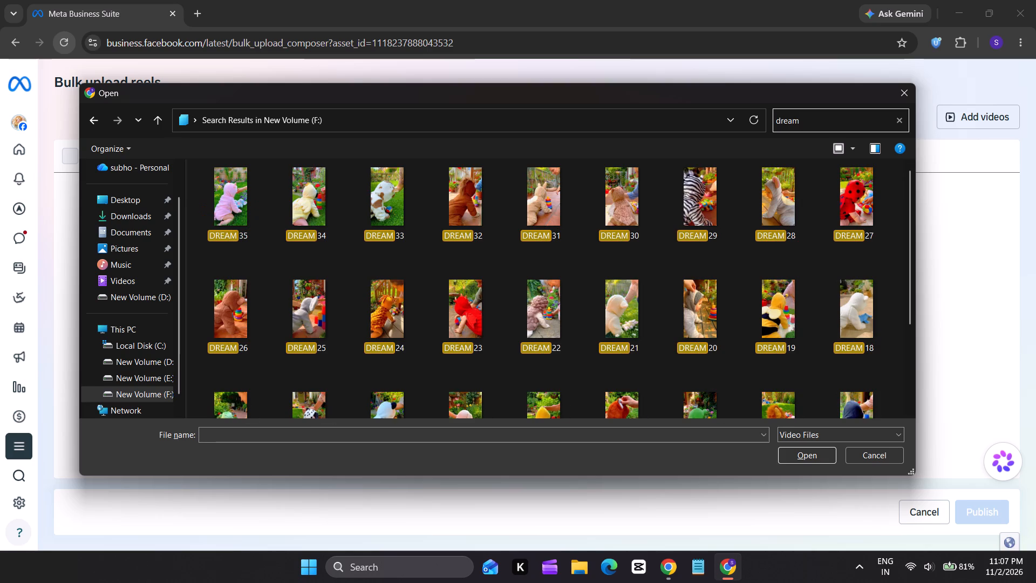
left_click(235, 327)
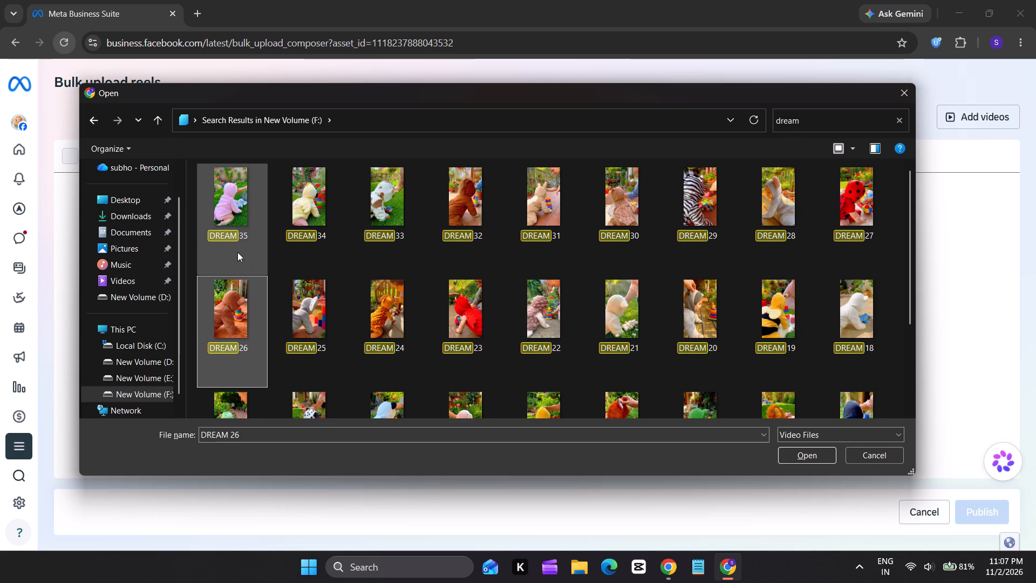
left_click(236, 246, "shift")
key("Return")
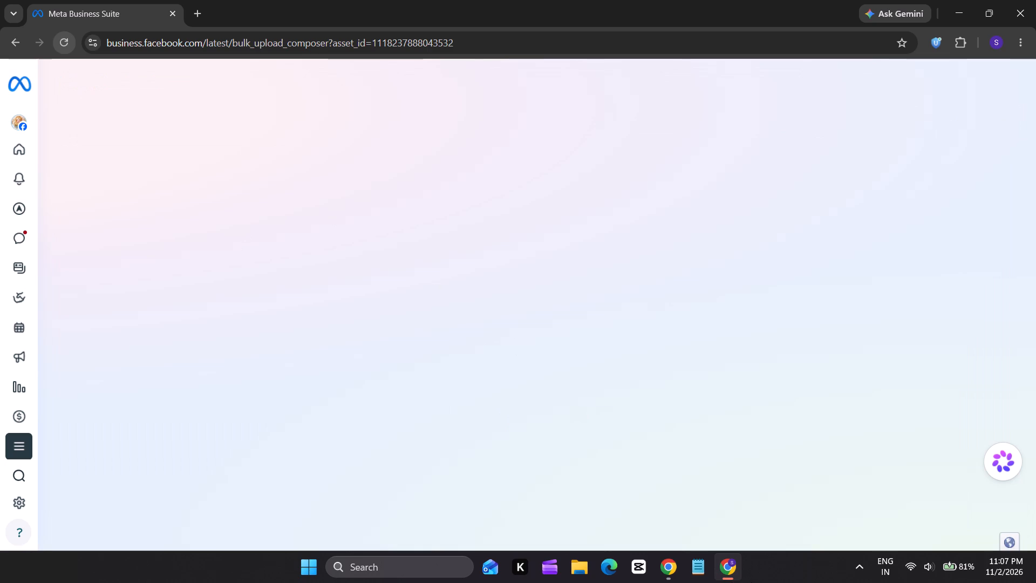
Switch to the Golden Gags Chrome window and finish the 0211 reel's bulk upload.
left_click(665, 568)
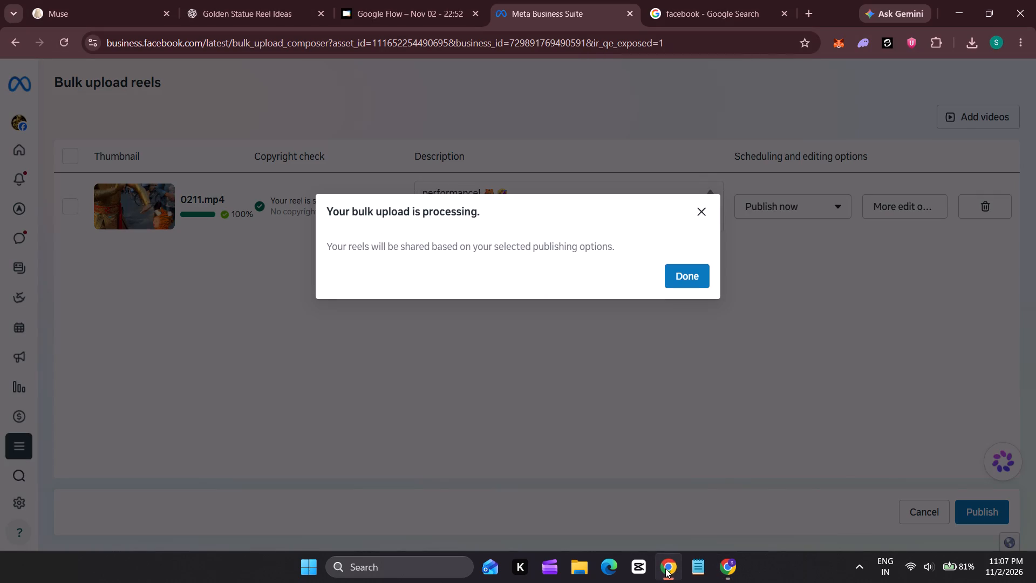
left_click(696, 279)
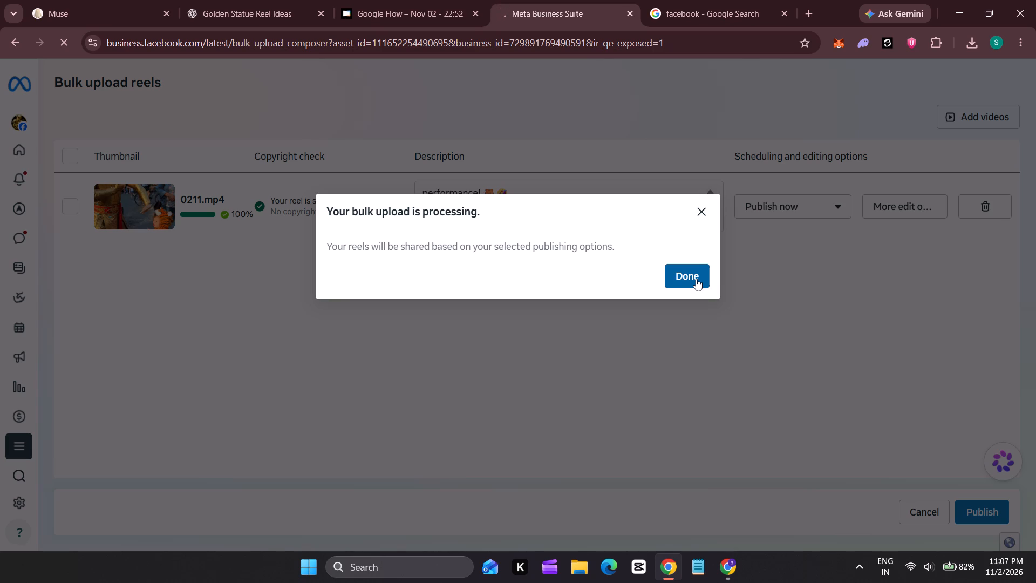
left_click(696, 279)
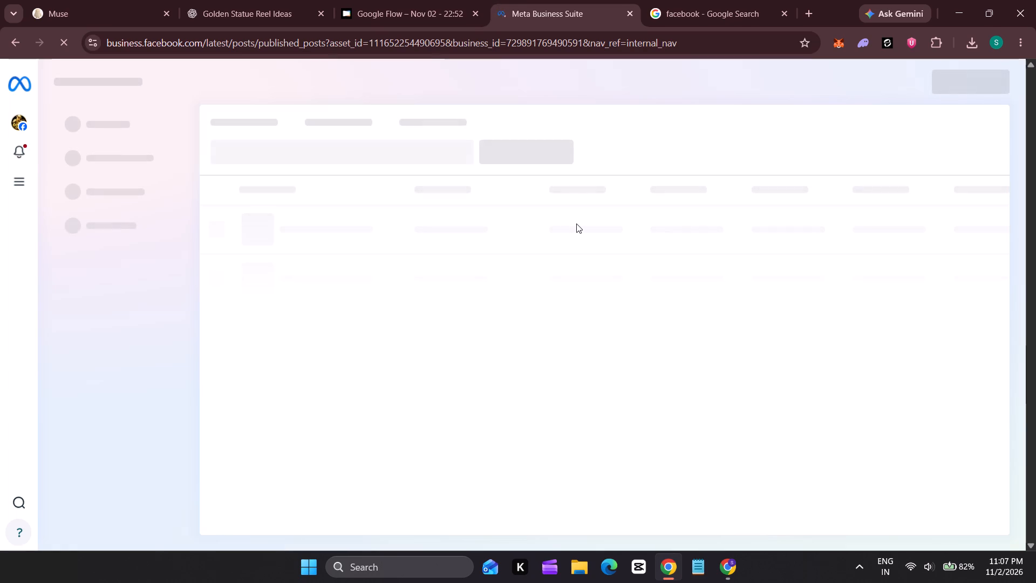
left_click(576, 223)
Switch to the other Chrome window and check the upload progress of the DREAM reels.
left_click(725, 565)
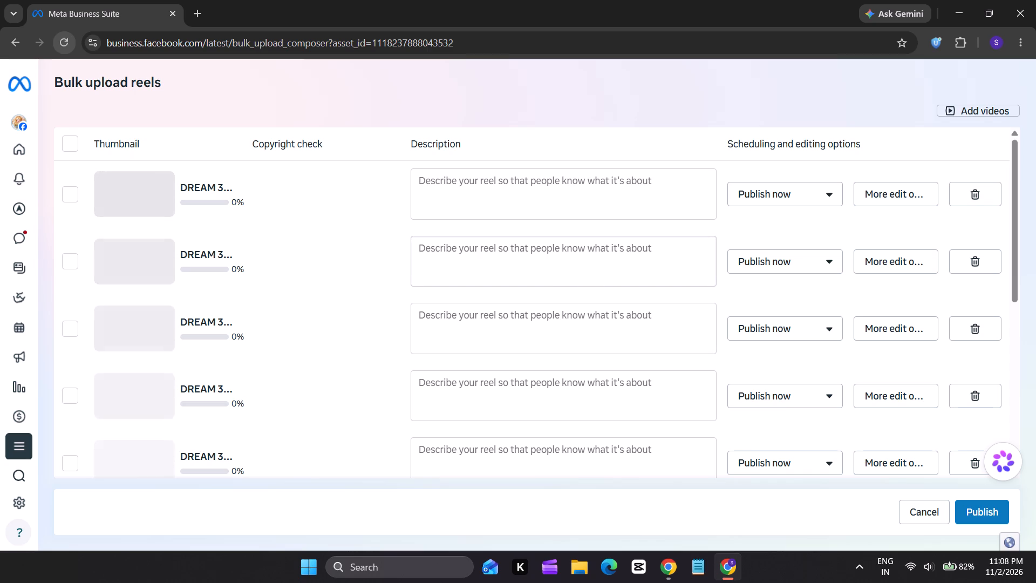
scroll(600, 270, "down", 10)
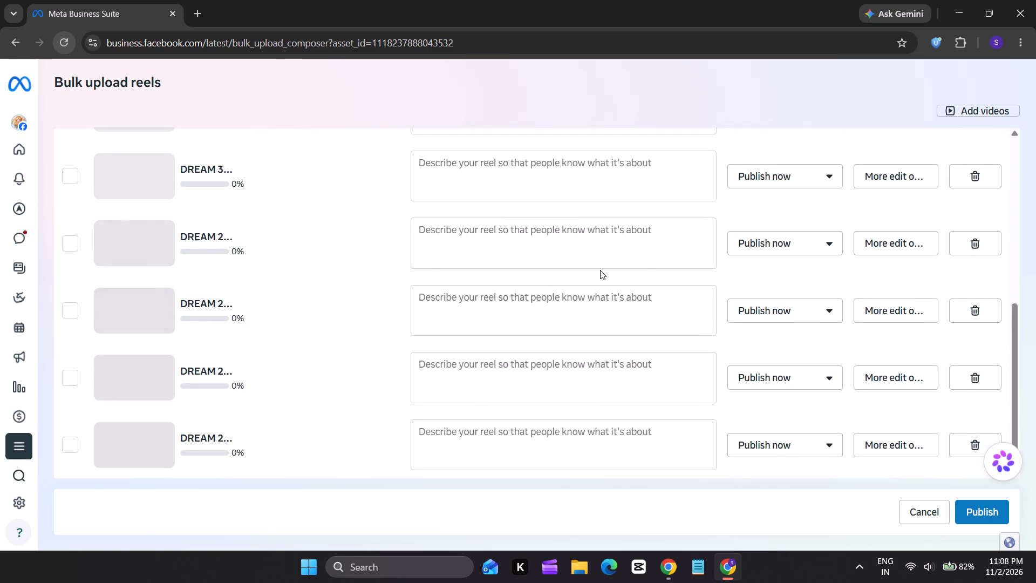
scroll(600, 270, "up", 6)
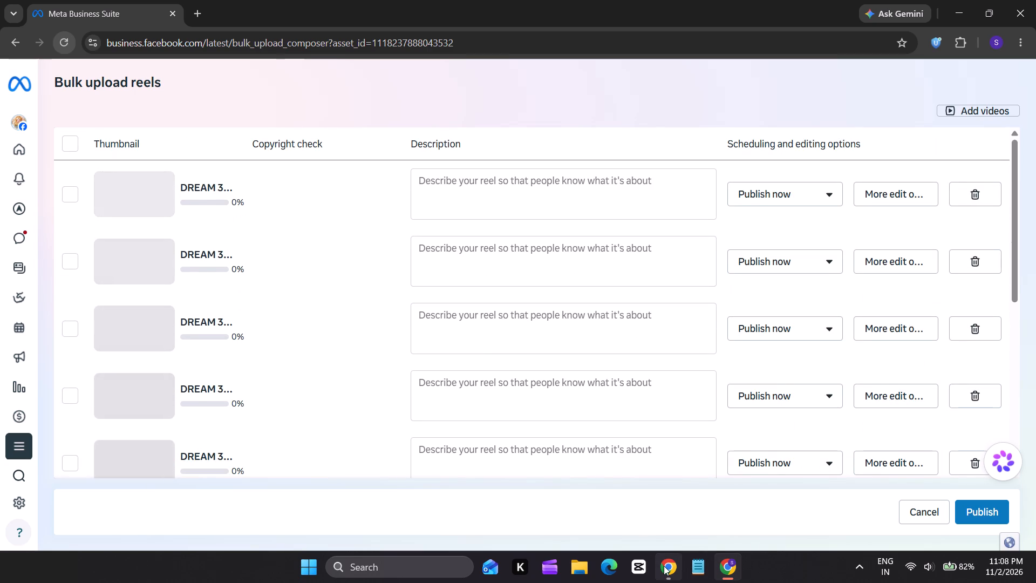
Switch back to the Golden Gags window and review the page's published posts and reels.
left_click(664, 566)
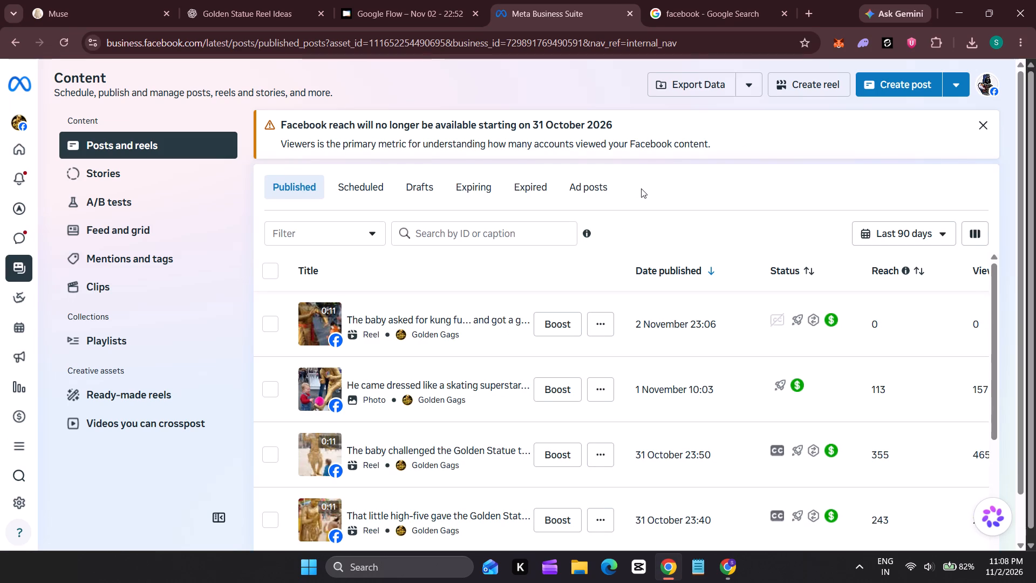
scroll(641, 188, "down", 5)
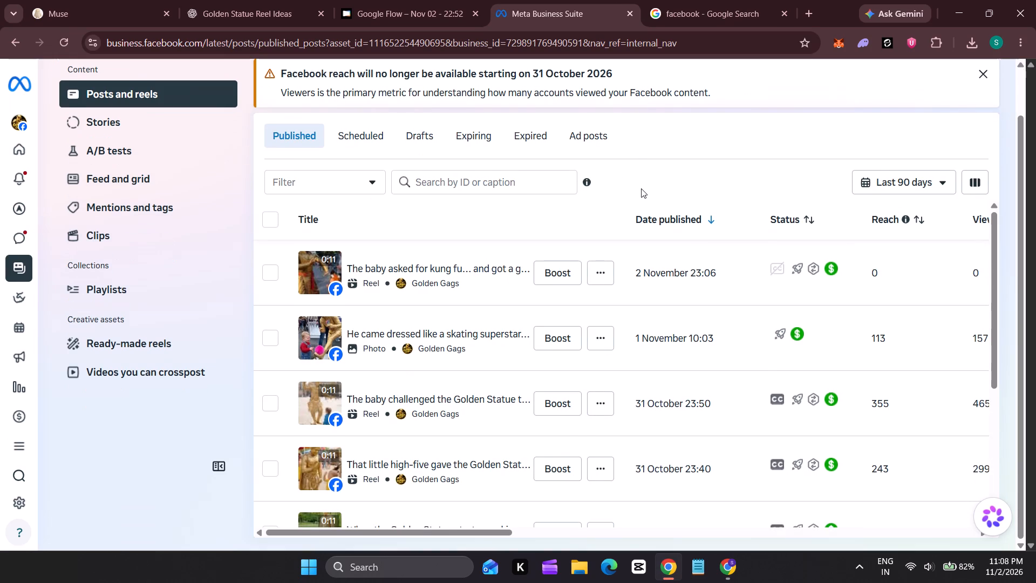
scroll(641, 188, "down", 2)
scroll(641, 188, "up", 7)
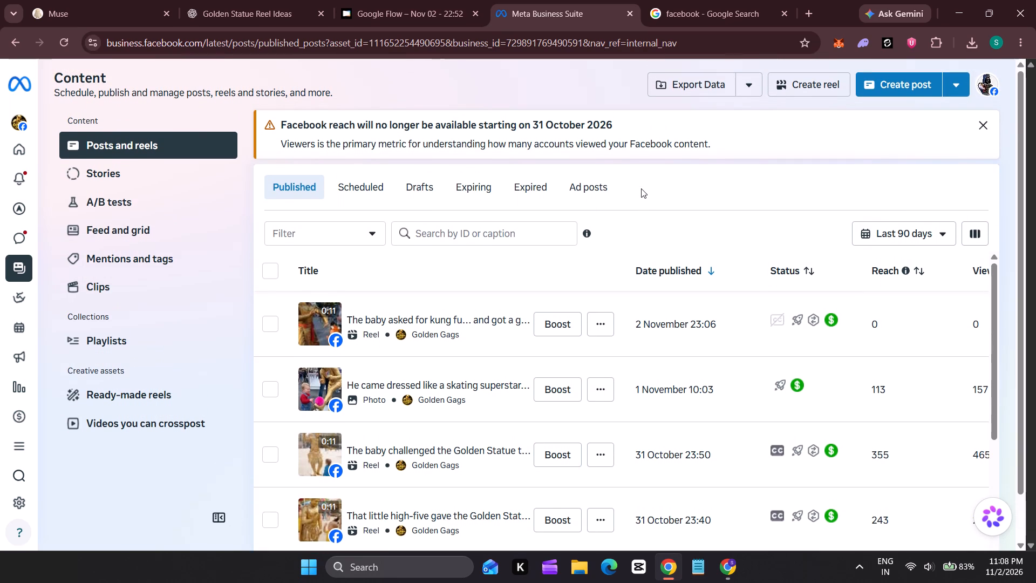
left_click(494, 399)
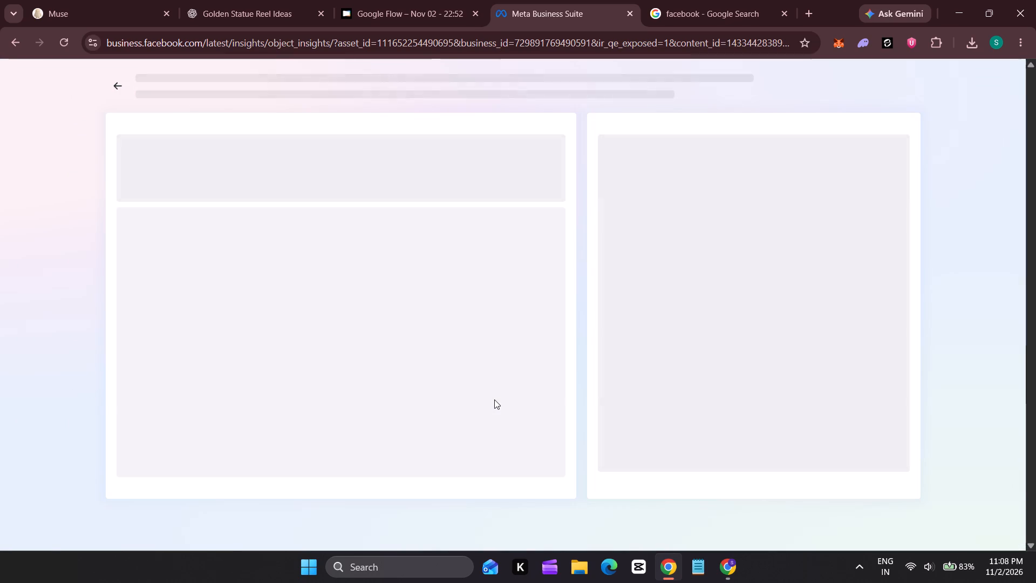
left_click(494, 399)
scroll(494, 399, "down", 1)
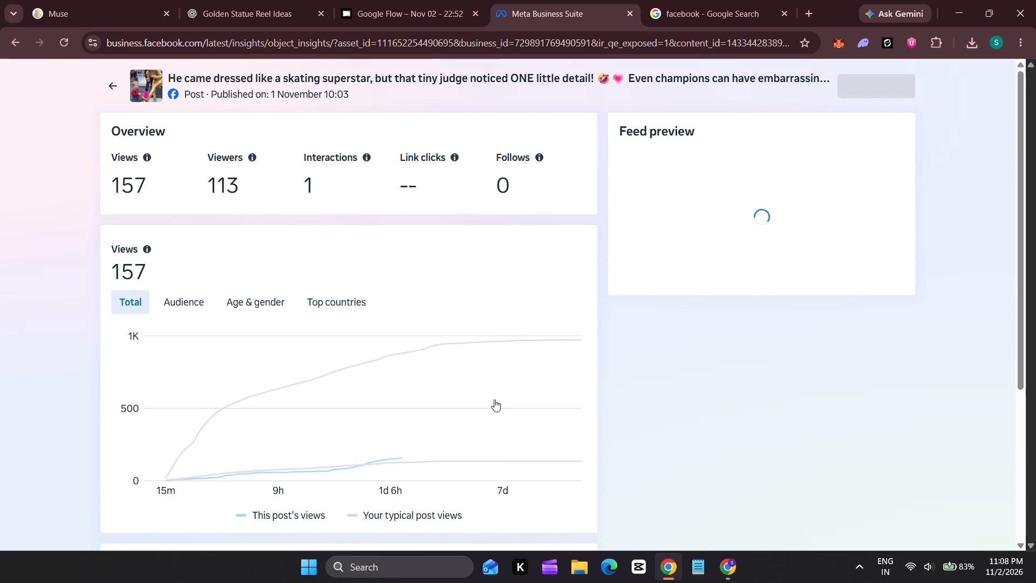
scroll(494, 399, "down", 4)
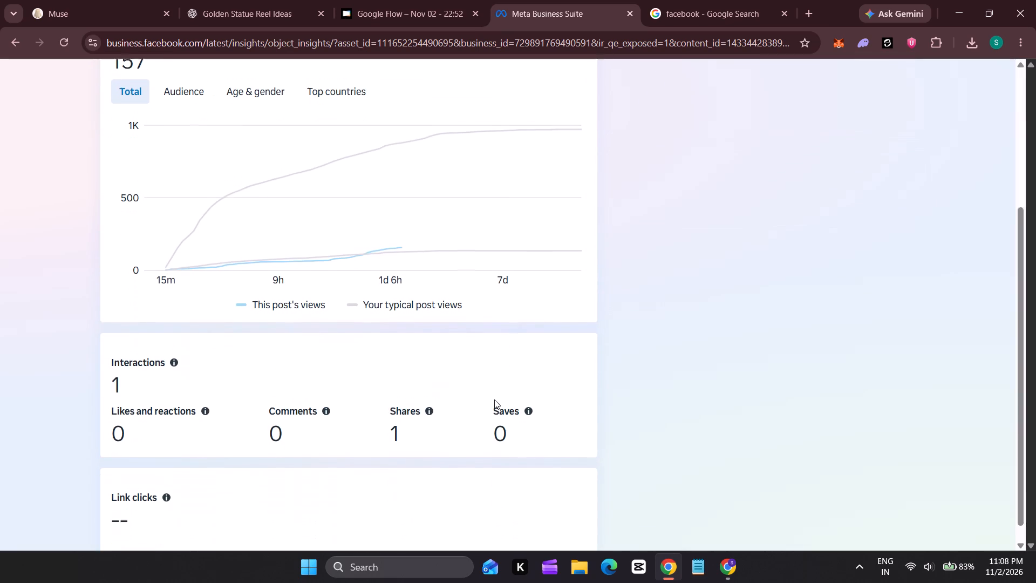
scroll(494, 399, "down", 2)
scroll(494, 399, "up", 3)
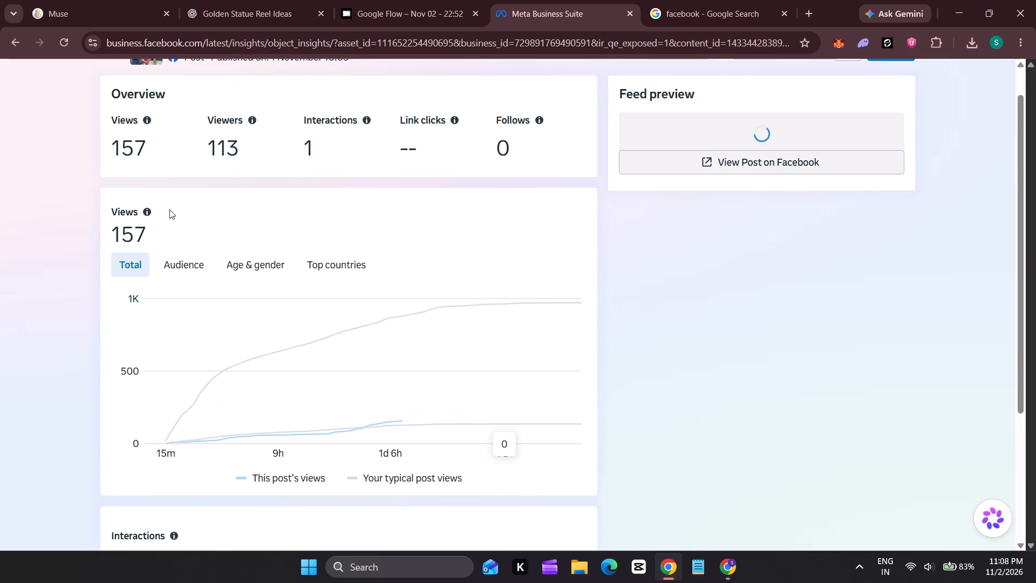
left_click(183, 273)
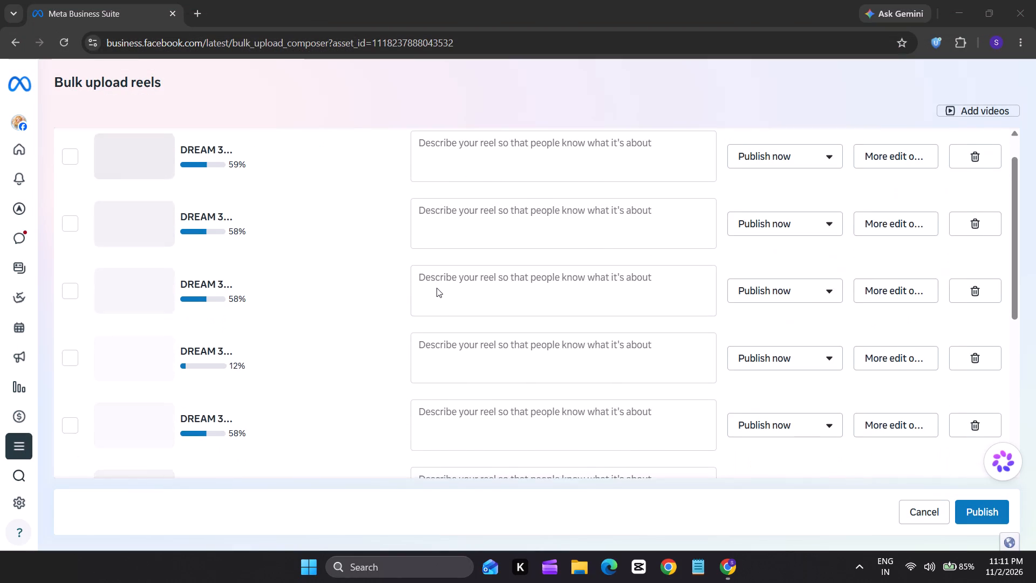
scroll(437, 288, "down", 10)
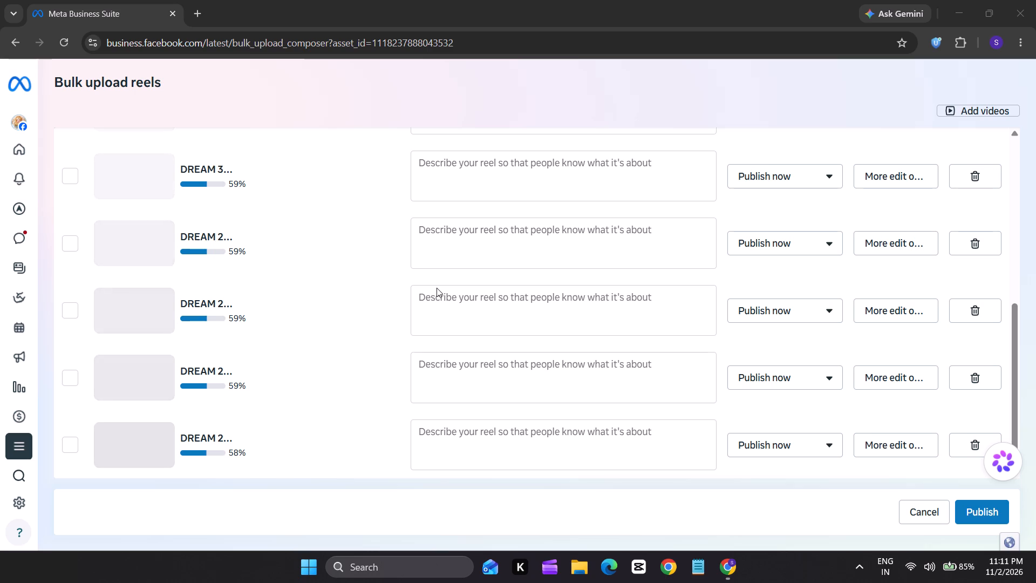
scroll(437, 288, "up", 4)
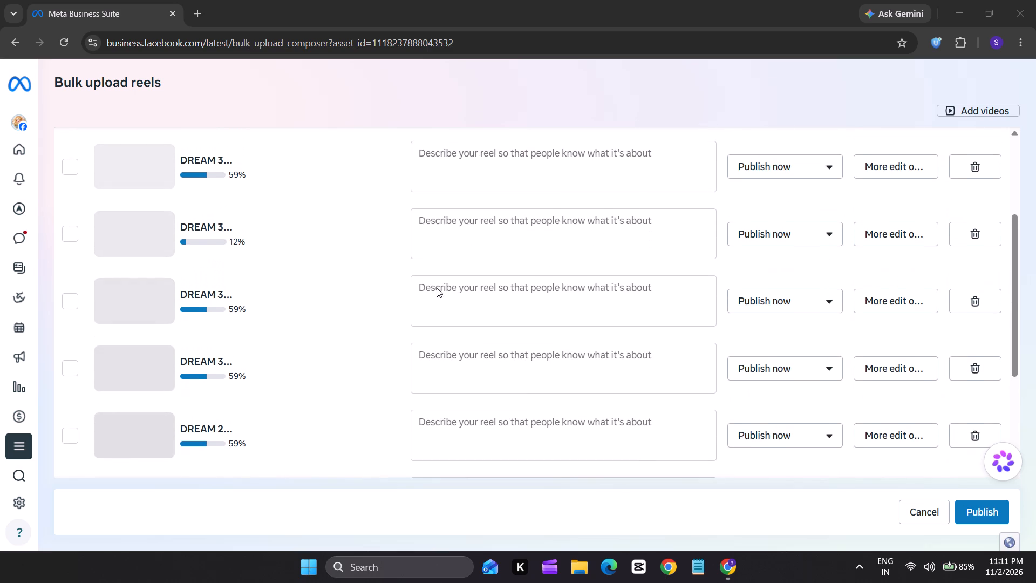
scroll(437, 288, "up", 5)
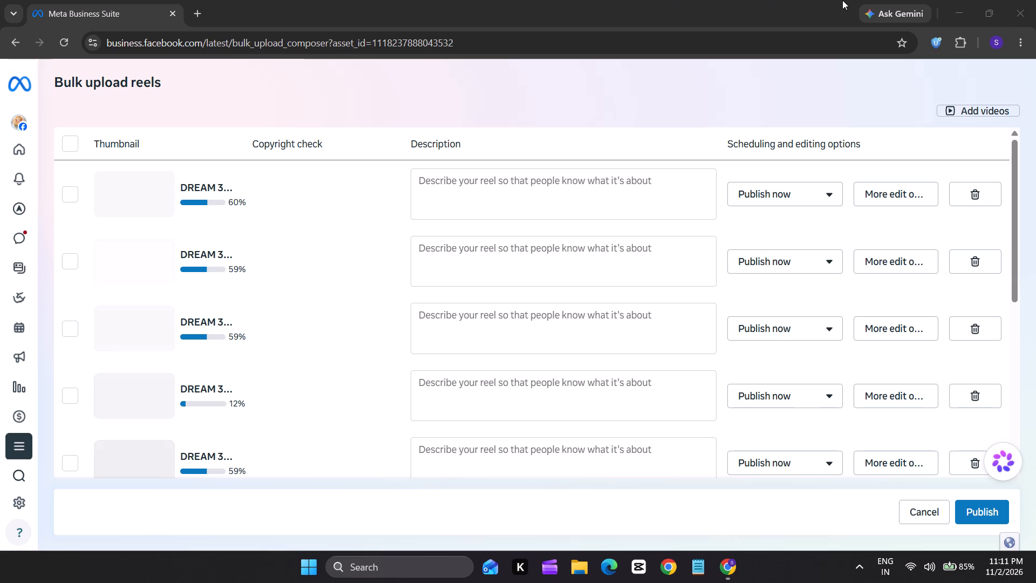
Close the Meta Business Suite window with the bulk upload and confirm leaving the page.
left_click(1035, 0)
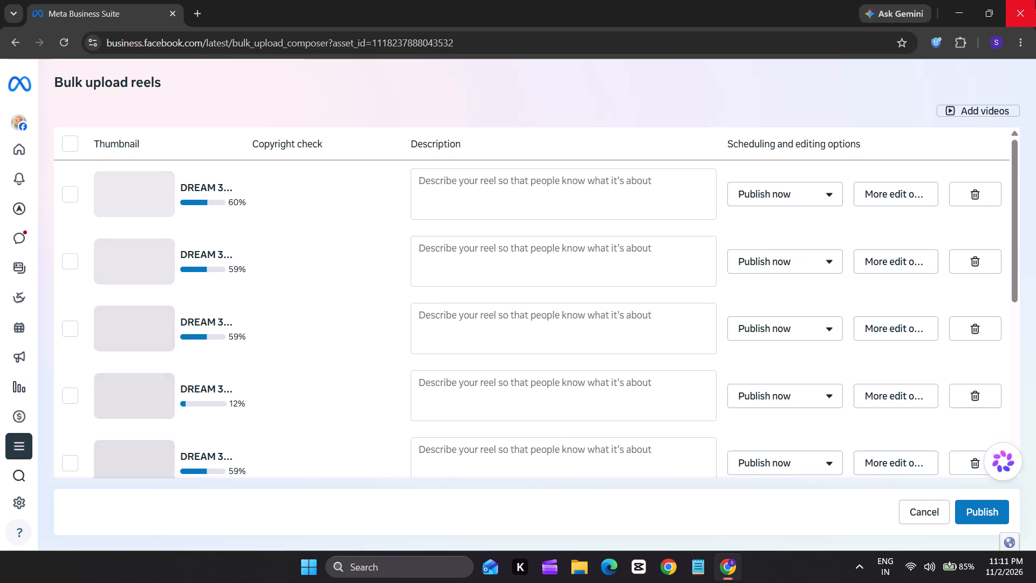
left_click(590, 131)
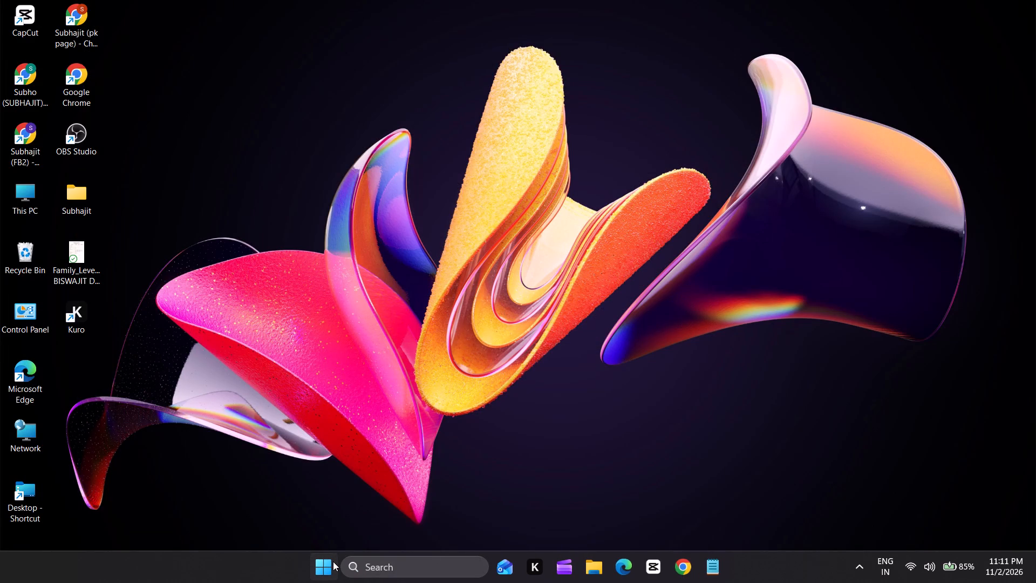
Launch the Kuro app.
left_click(333, 561)
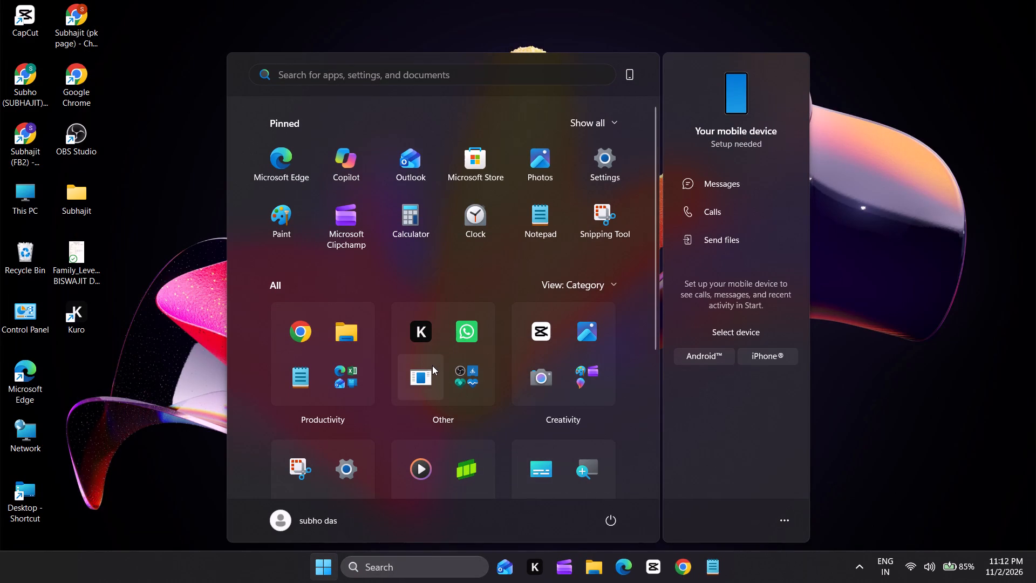
left_click(430, 329)
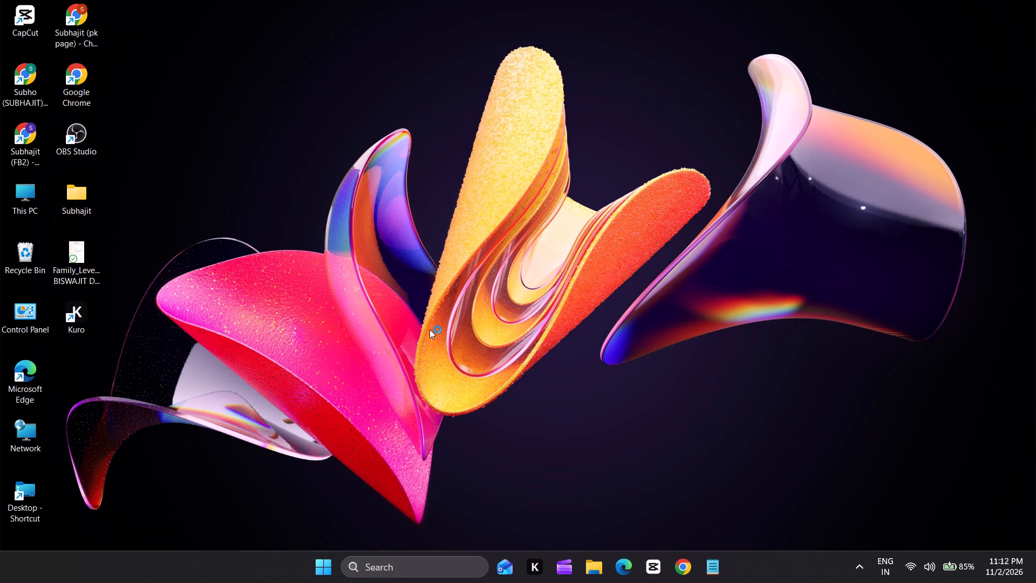
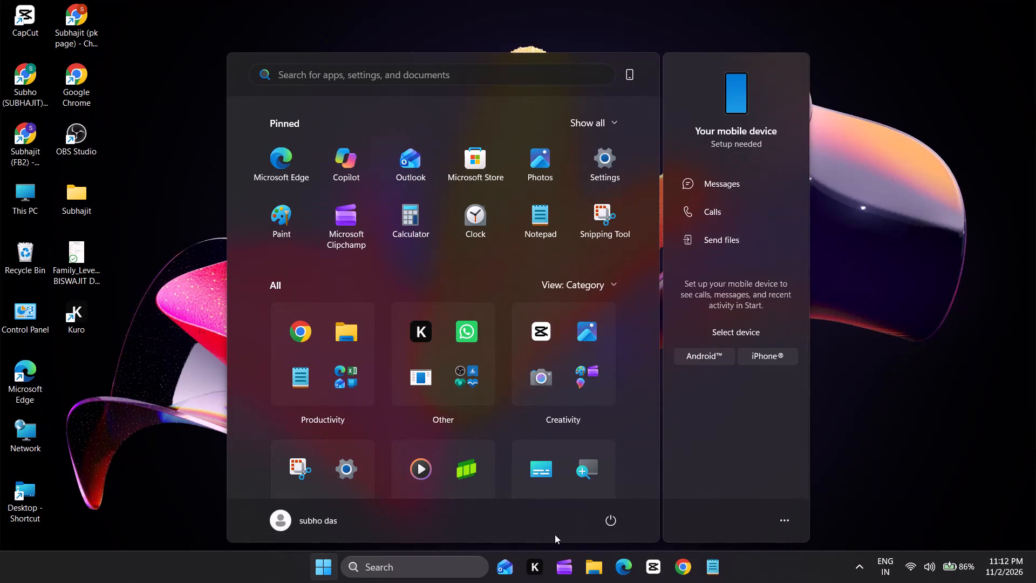
Open the computer's power options.
left_click(611, 529)
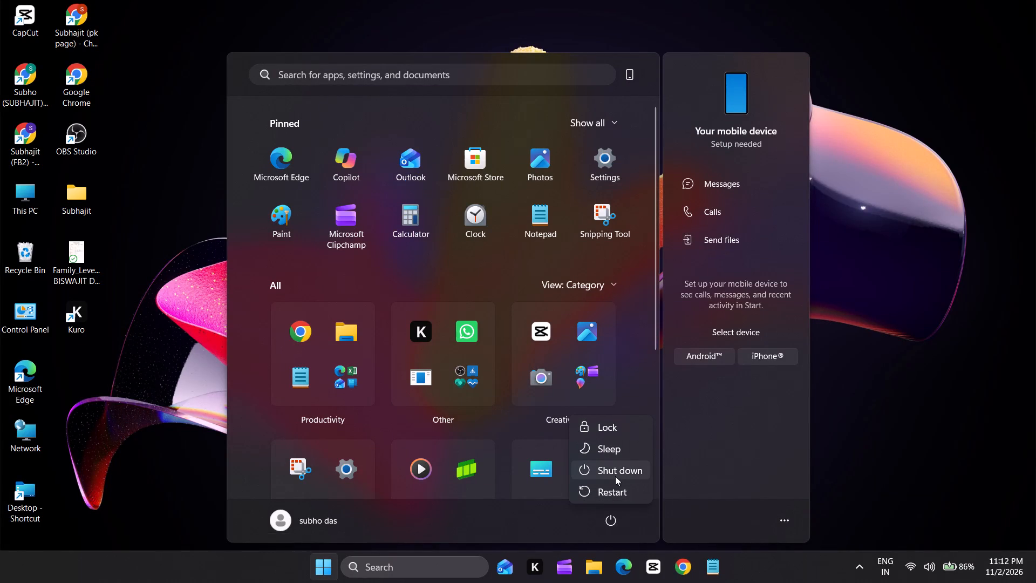